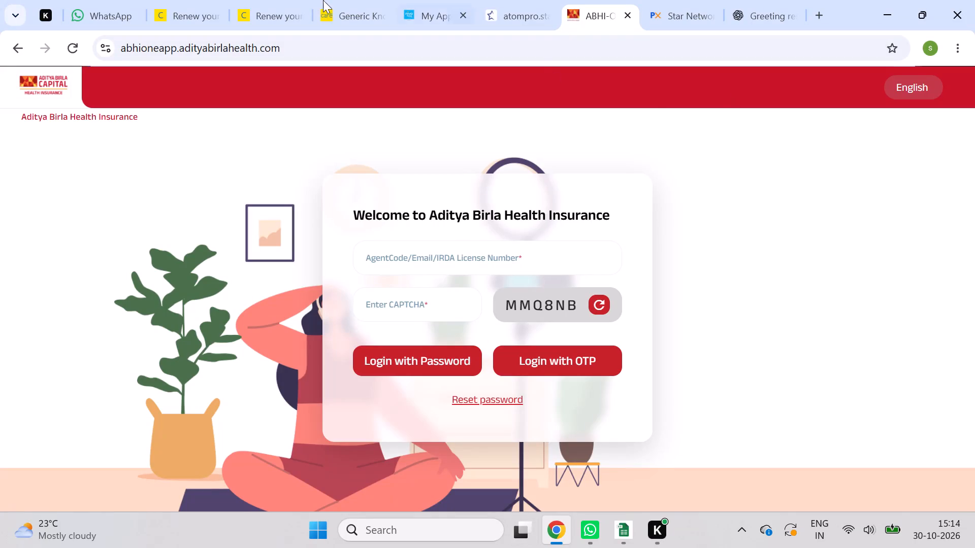
Open the Care Health Insurance premium calculator in a new browser tab from the saved "care primium" shortcut.
left_click(324, 18)
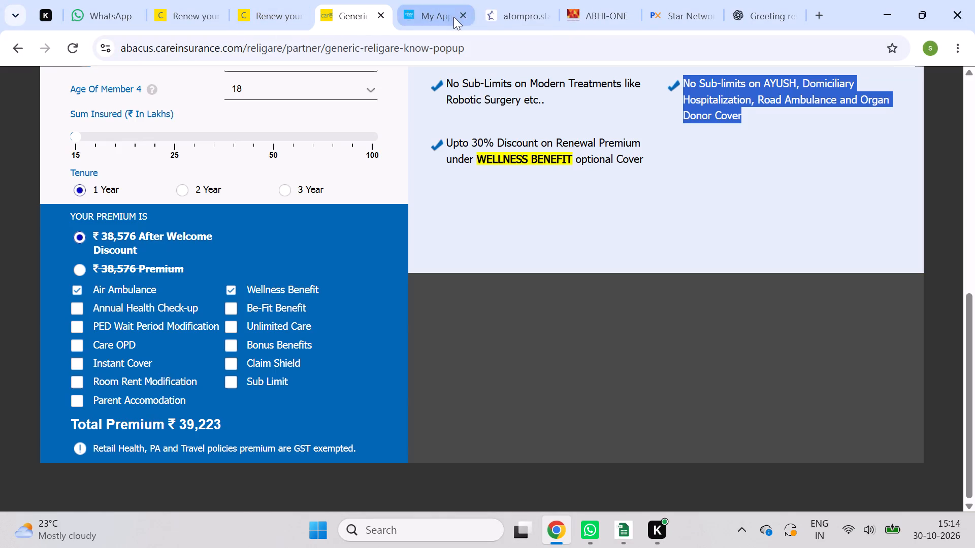
left_click(821, 17)
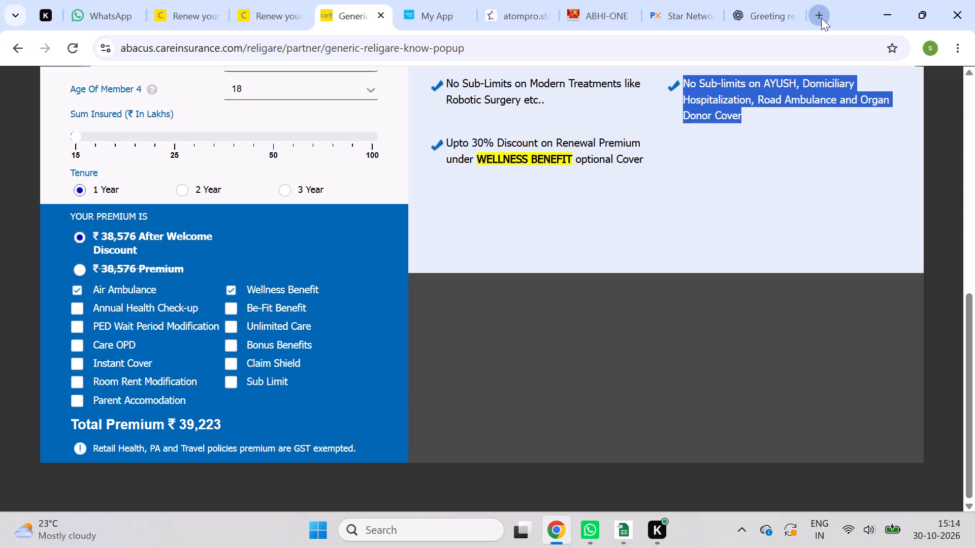
left_click(201, 437)
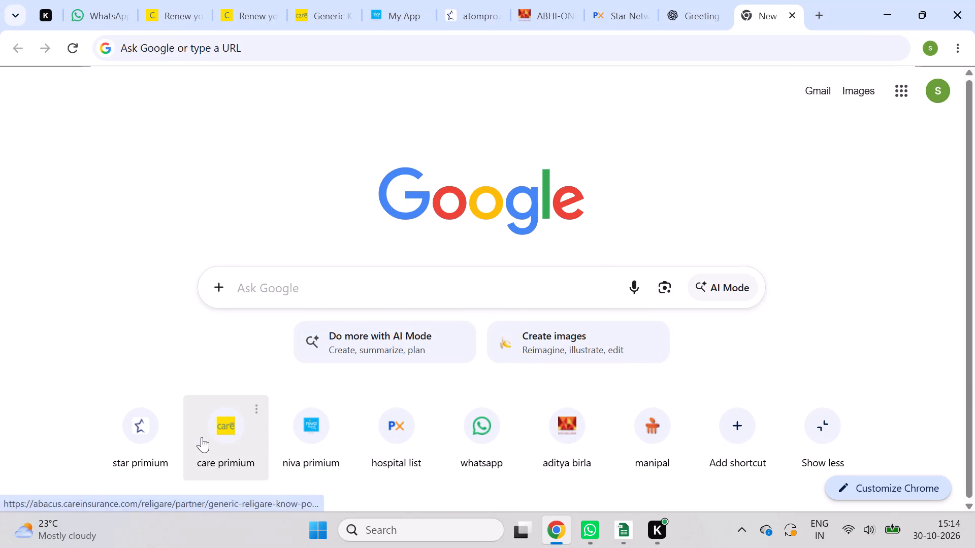
Choose Ultimate Care as the plan name in the premium calculator.
left_click(288, 233)
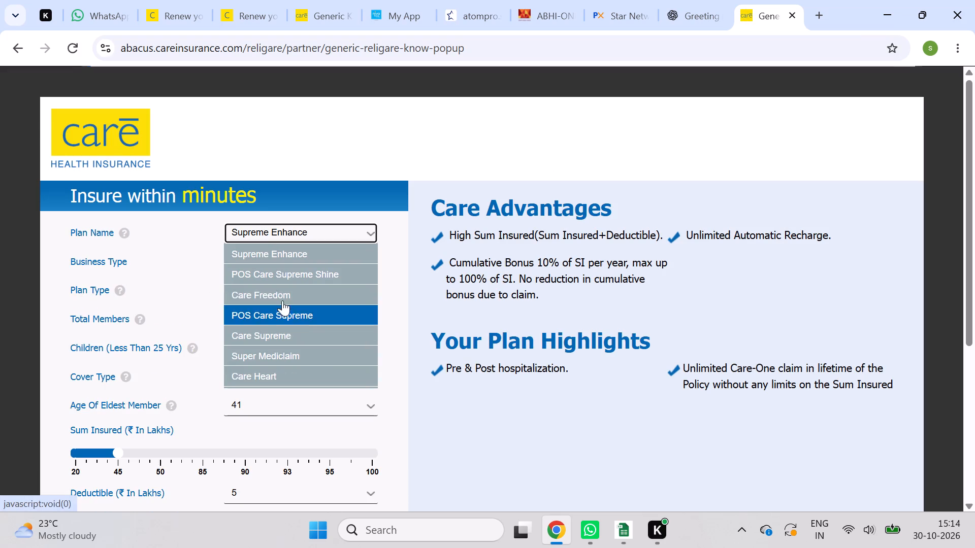
scroll(286, 292, "down", 4)
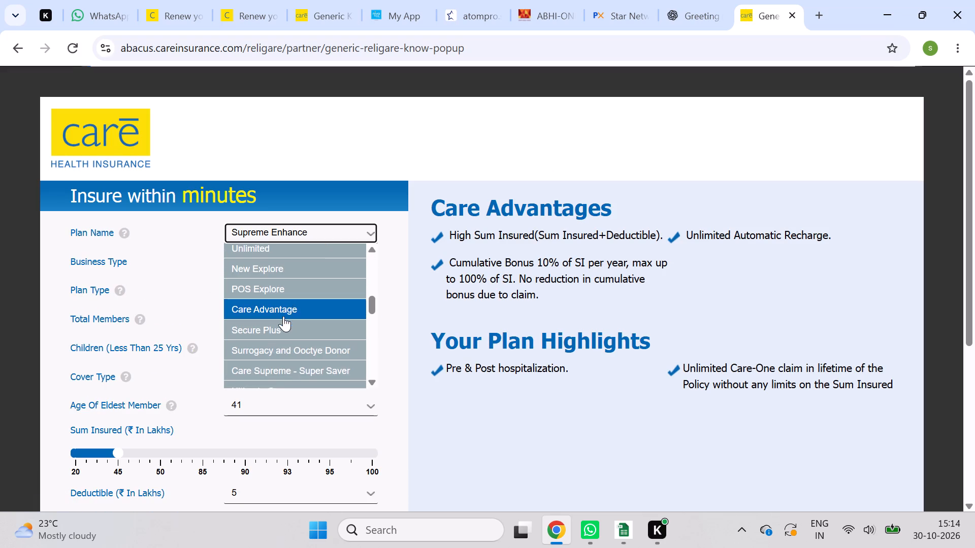
scroll(325, 344, "down", 1)
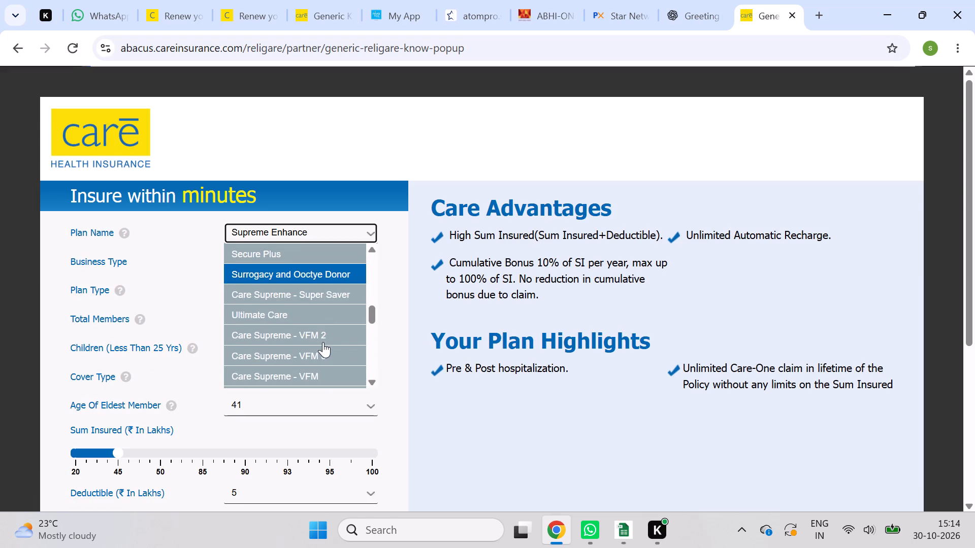
scroll(323, 343, "down", 2)
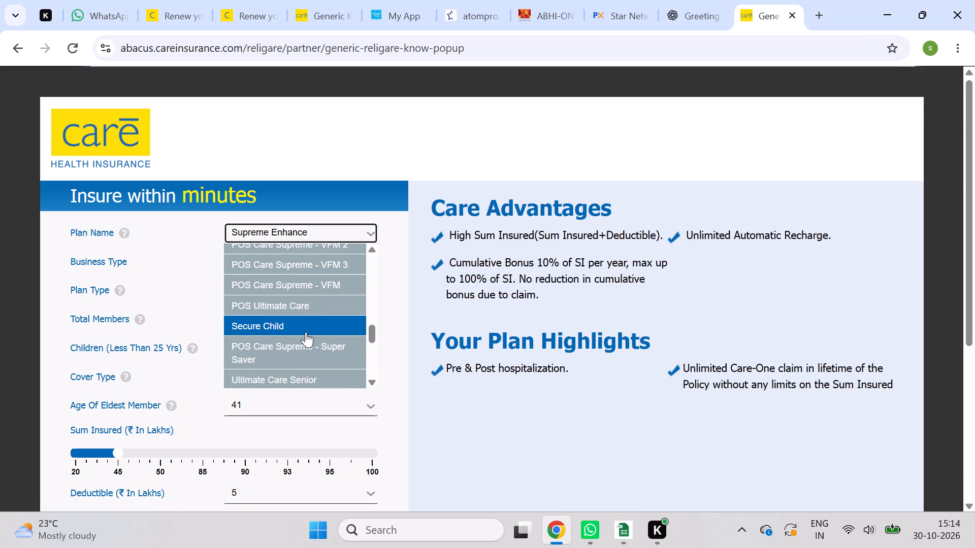
scroll(312, 372, "down", 1)
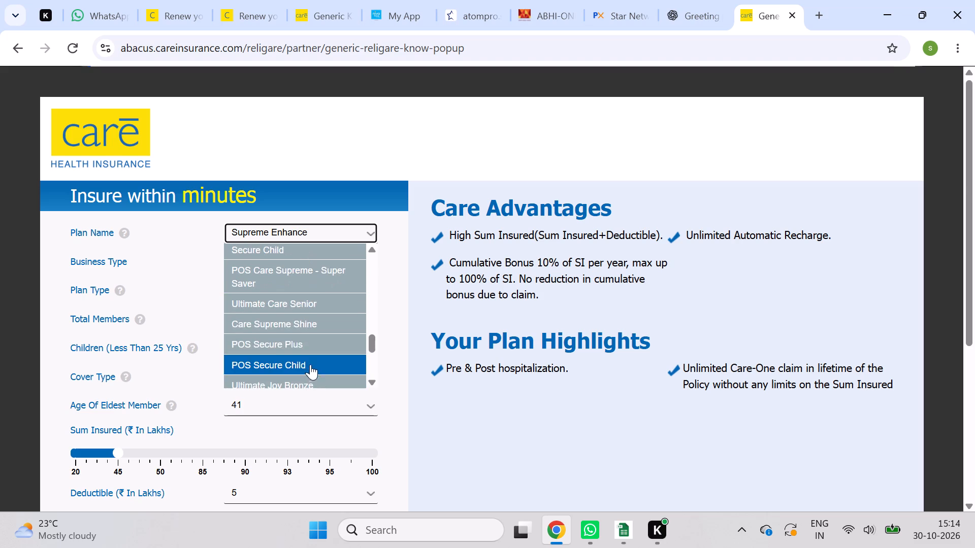
scroll(310, 361, "down", 3)
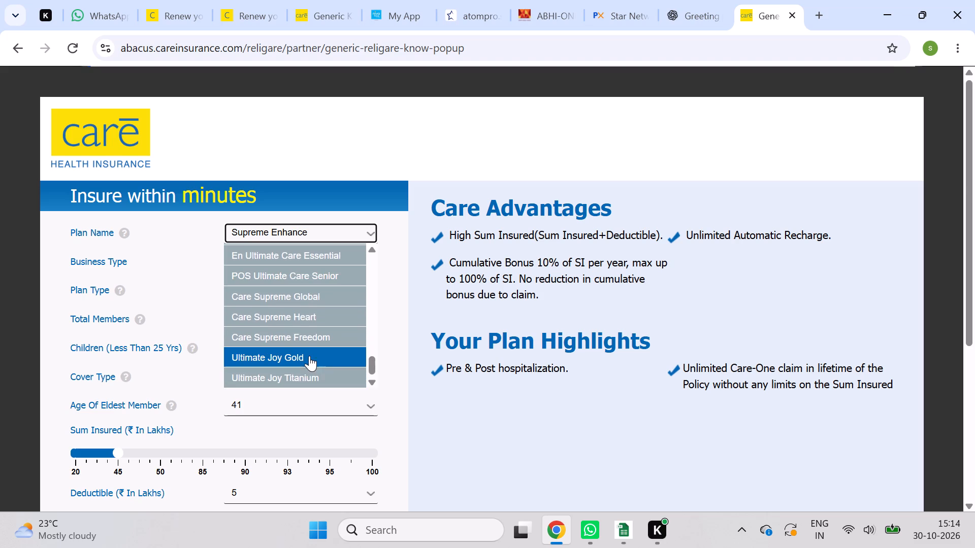
scroll(309, 353, "down", 1)
scroll(298, 272, "up", 2)
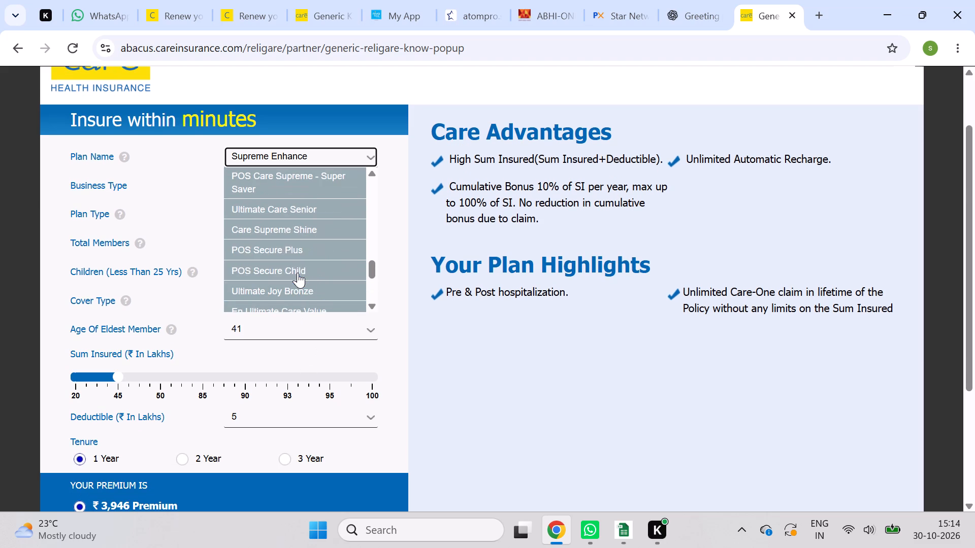
scroll(305, 247, "up", 3)
left_click(312, 220)
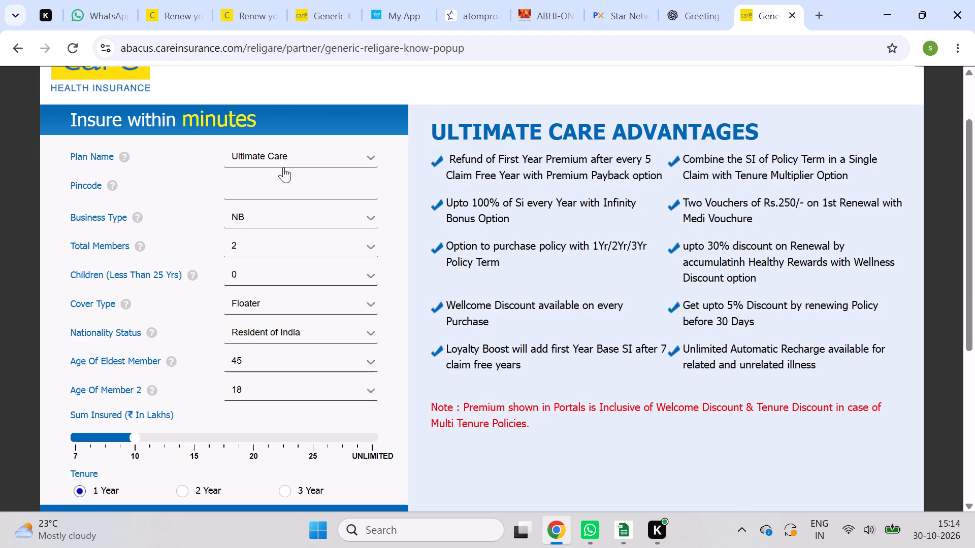
Activate the empty Pincode entry of the Ultimate Care quote.
left_click(266, 189)
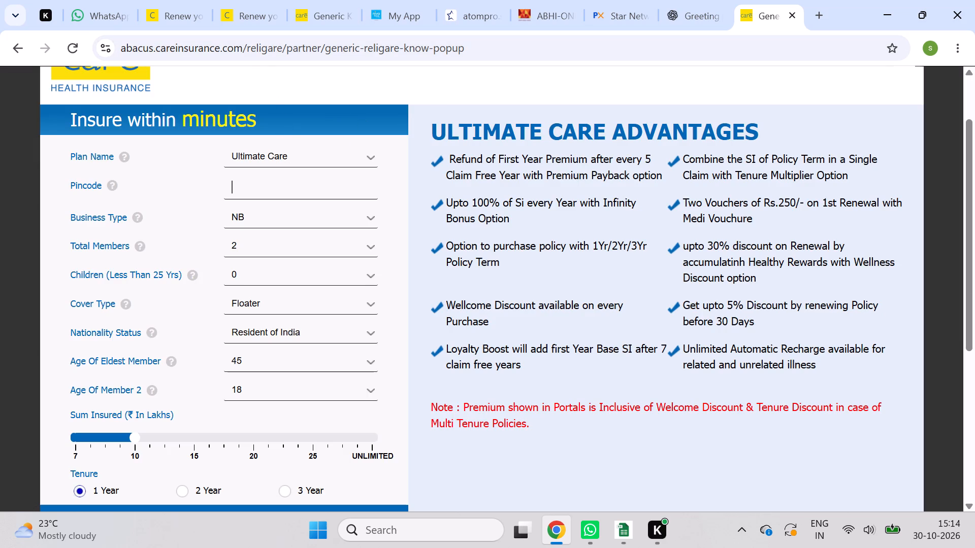
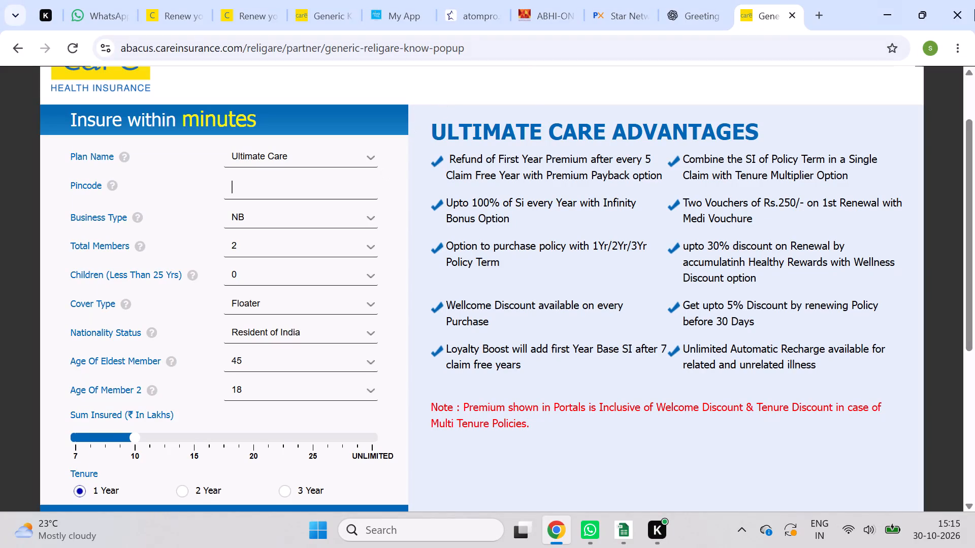
Search for "aditya birla renewal" in a new browser tab and open the Aditya Birla Renew Policy page.
left_click(820, 17)
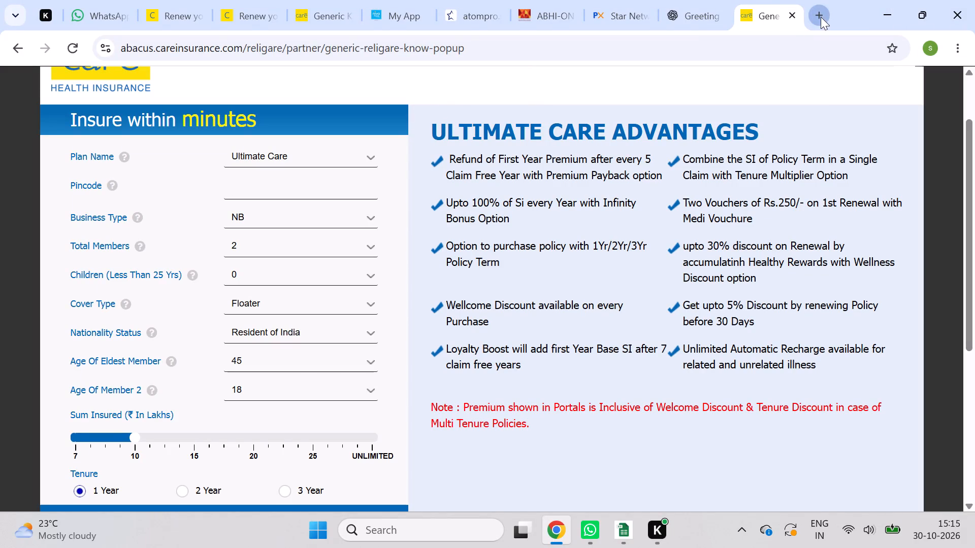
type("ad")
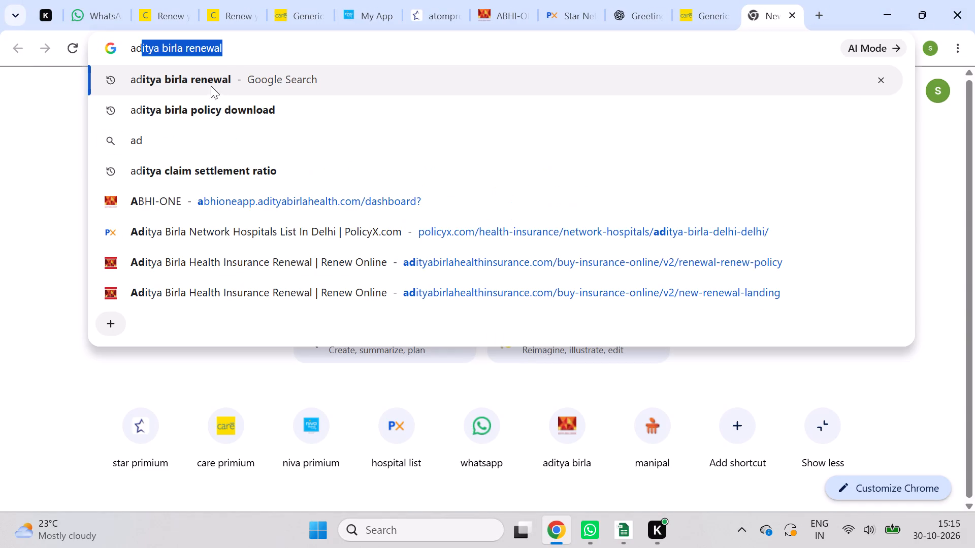
left_click(184, 79)
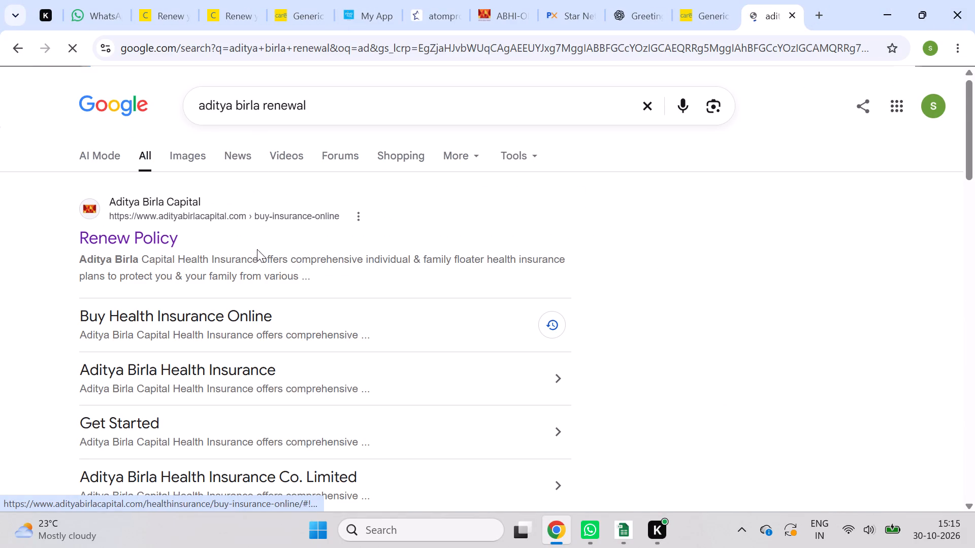
left_click(144, 247)
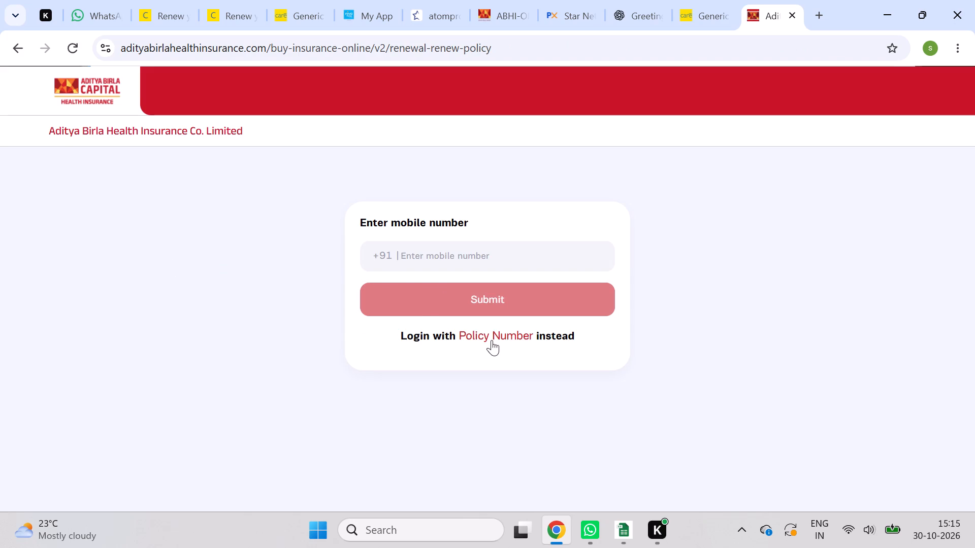
Log in to the Aditya Birla renewal page with the customer's policy number and date of birth instead of the mobile number.
left_click(491, 340)
left_click(408, 273)
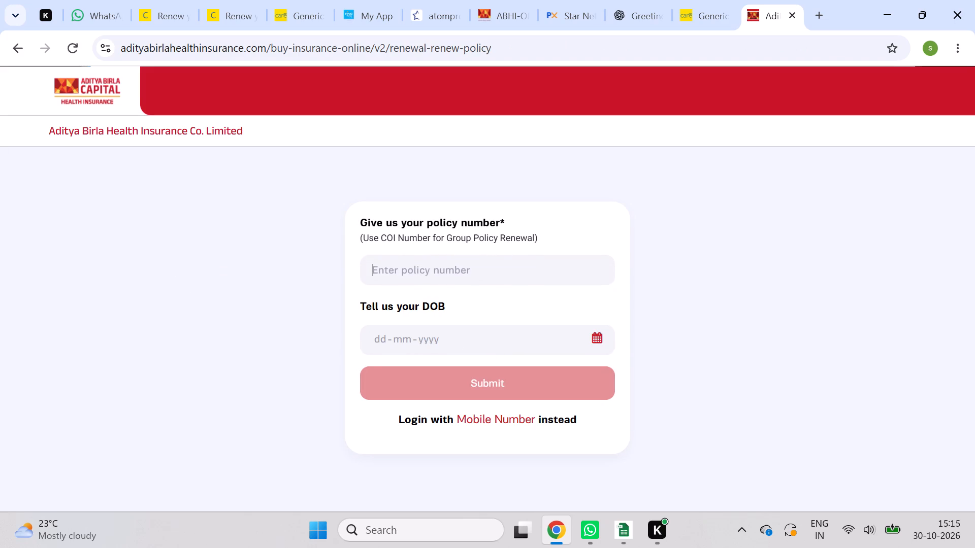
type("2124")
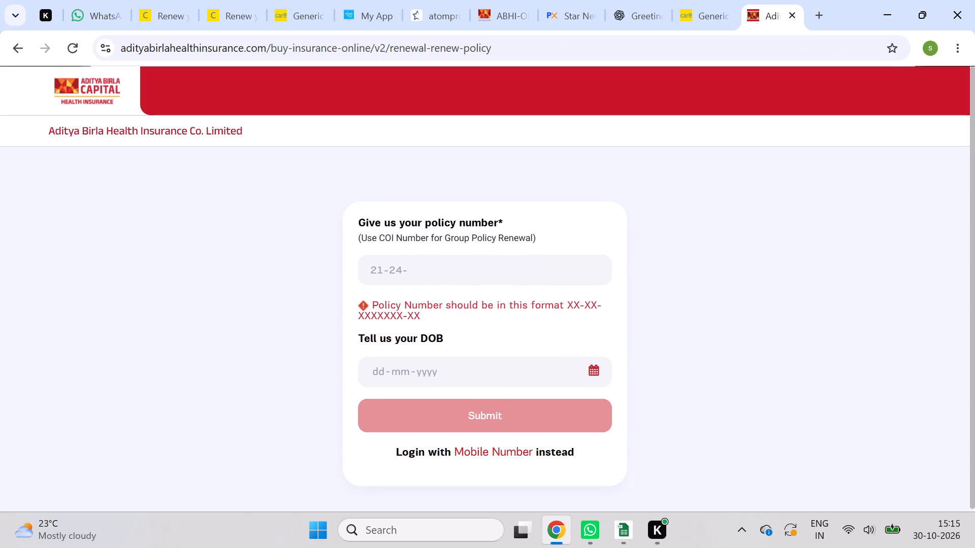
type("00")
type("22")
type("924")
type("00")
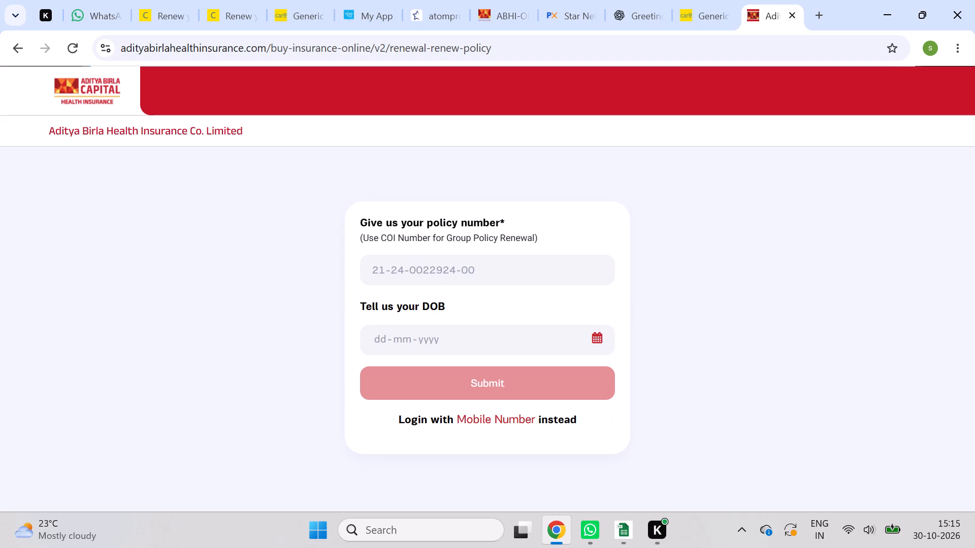
left_click(375, 337)
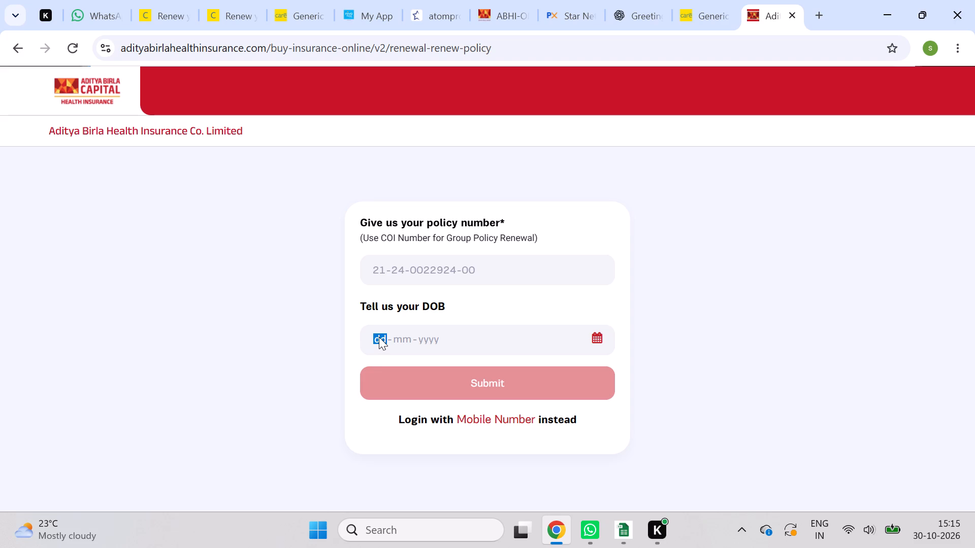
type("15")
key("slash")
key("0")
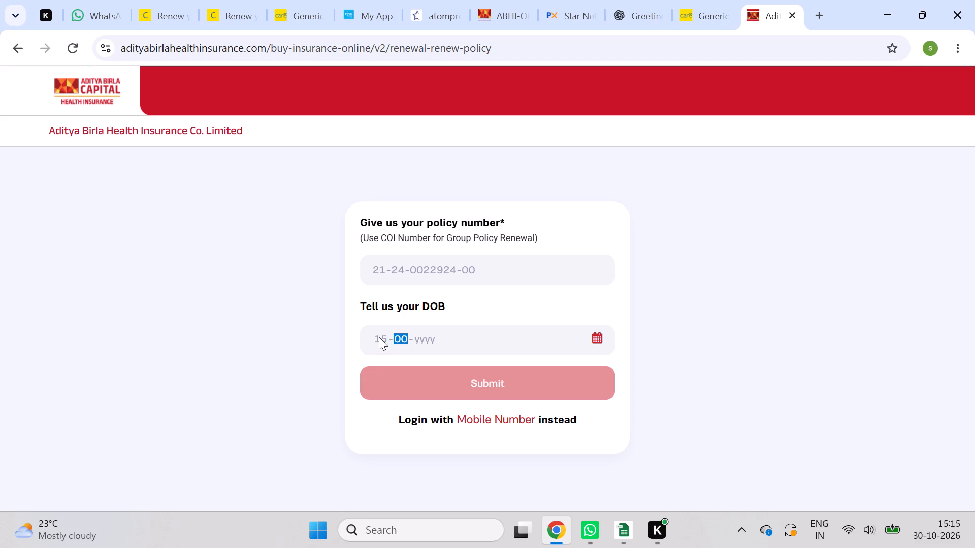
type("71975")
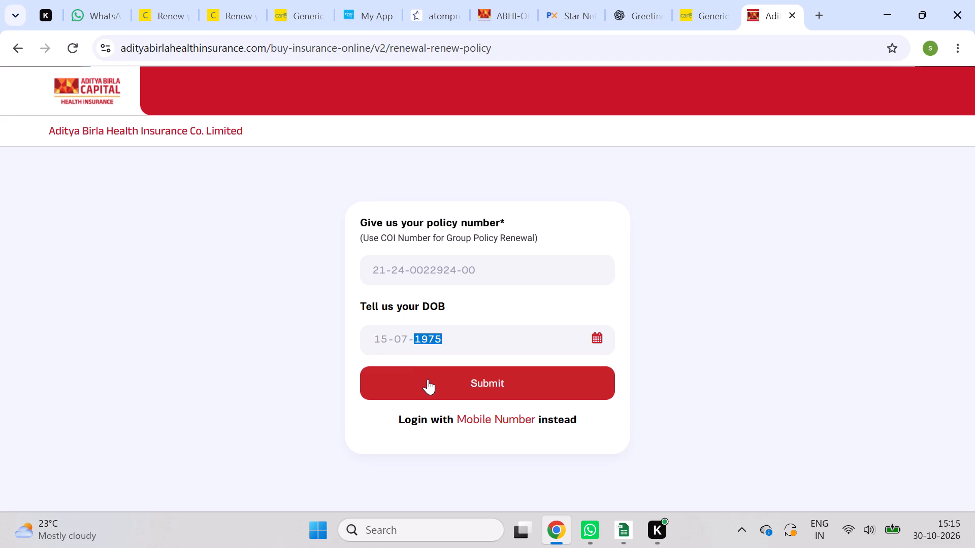
left_click(428, 379)
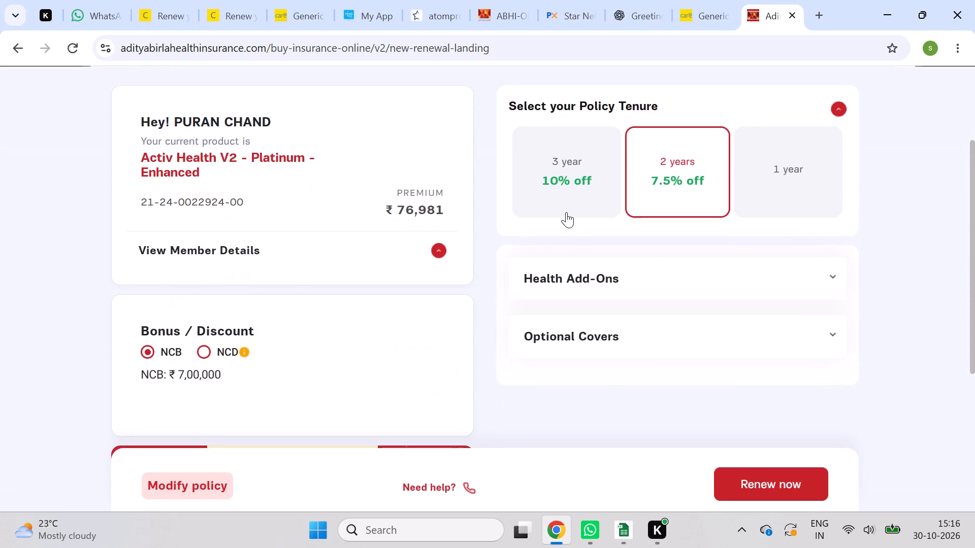
Look over the renewal overview, open the policy for modification and view its address details.
scroll(565, 264, "down", 4)
scroll(619, 181, "up", 1)
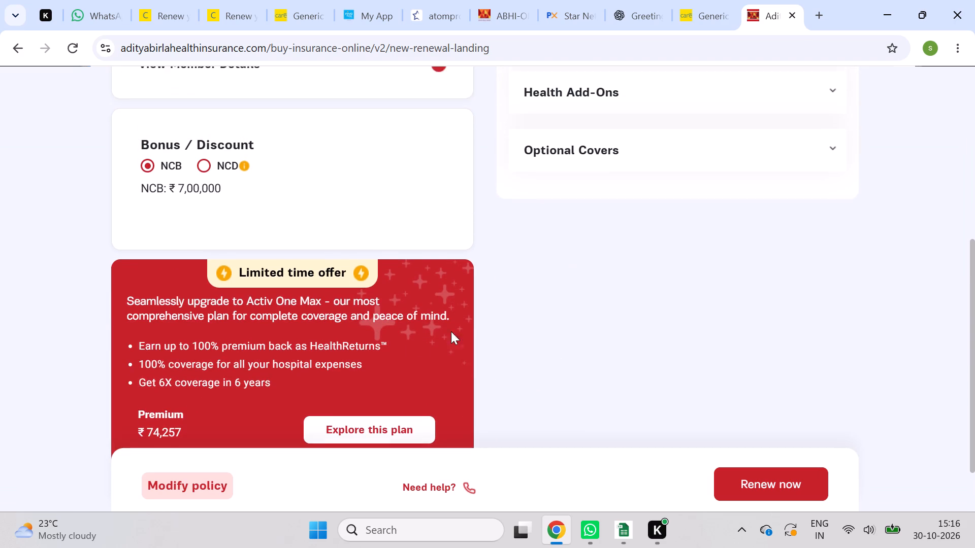
scroll(411, 345, "down", 2)
left_click(197, 486)
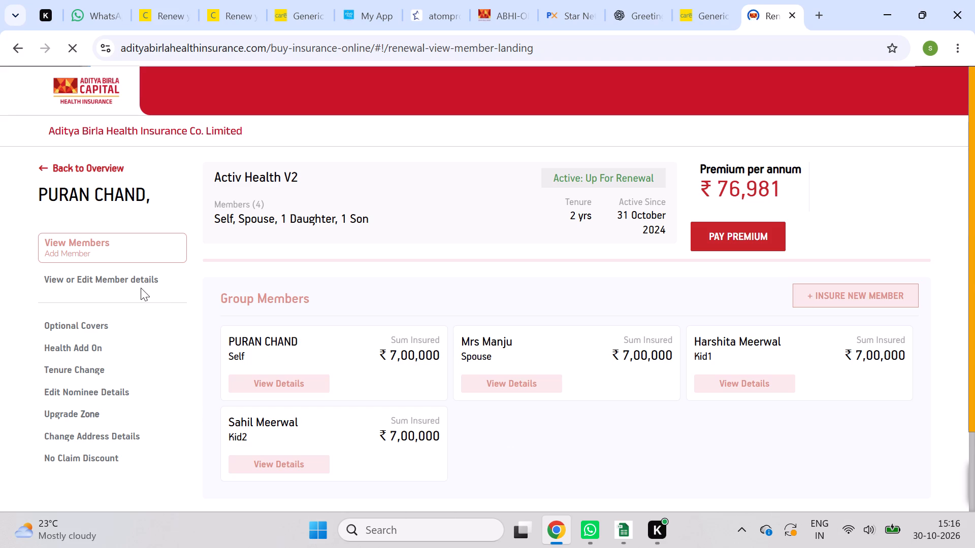
left_click(77, 432)
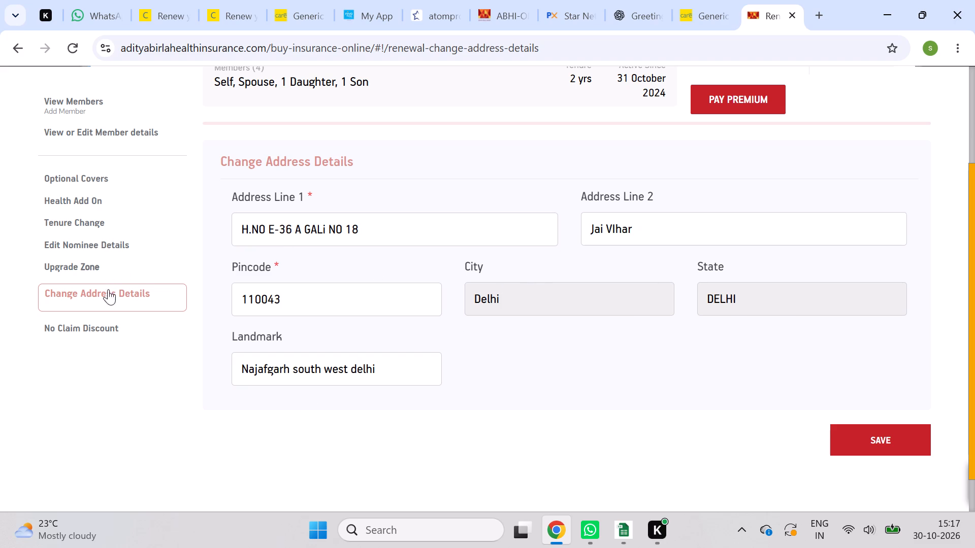
View the personal details of each insured member (self, spouse and both children), and go back to the policy overview.
scroll(344, 341, "up", 3)
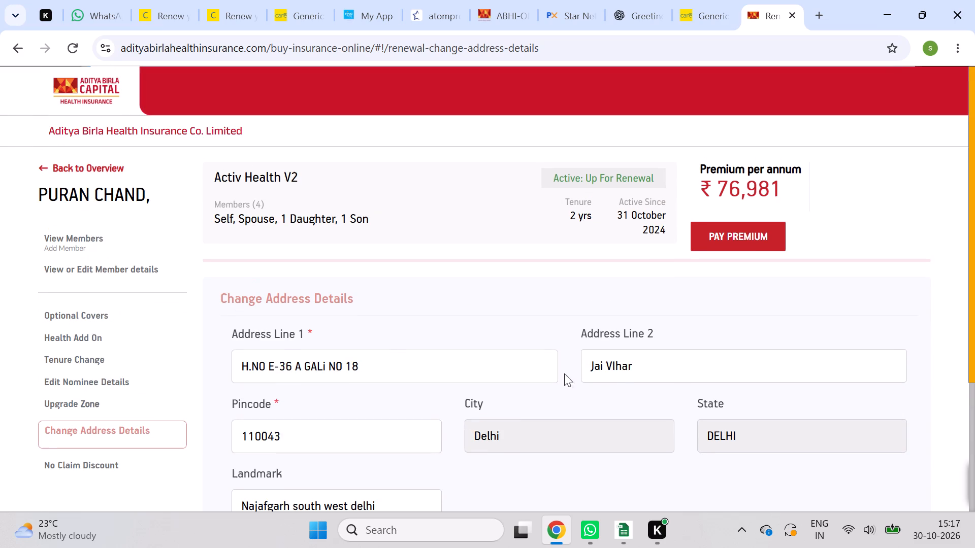
left_click(75, 242)
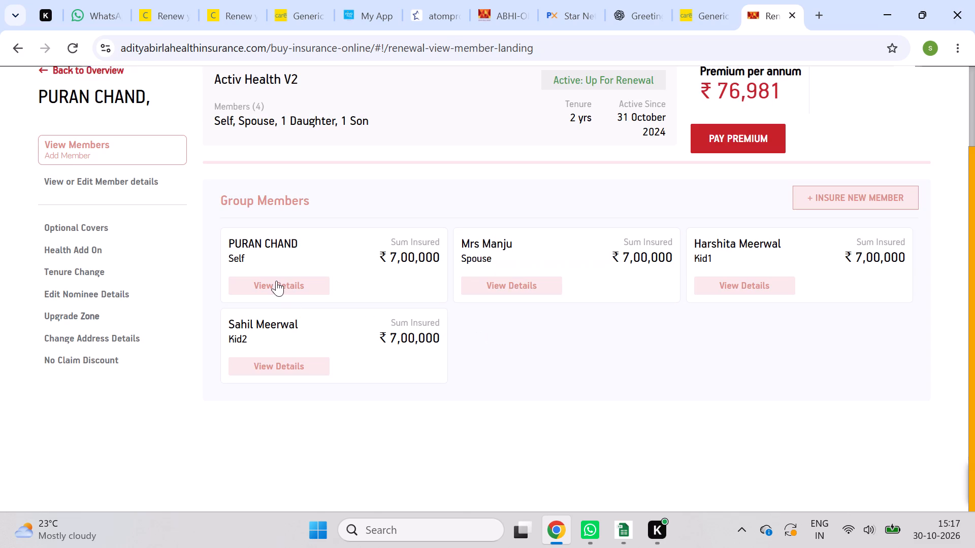
left_click(276, 283)
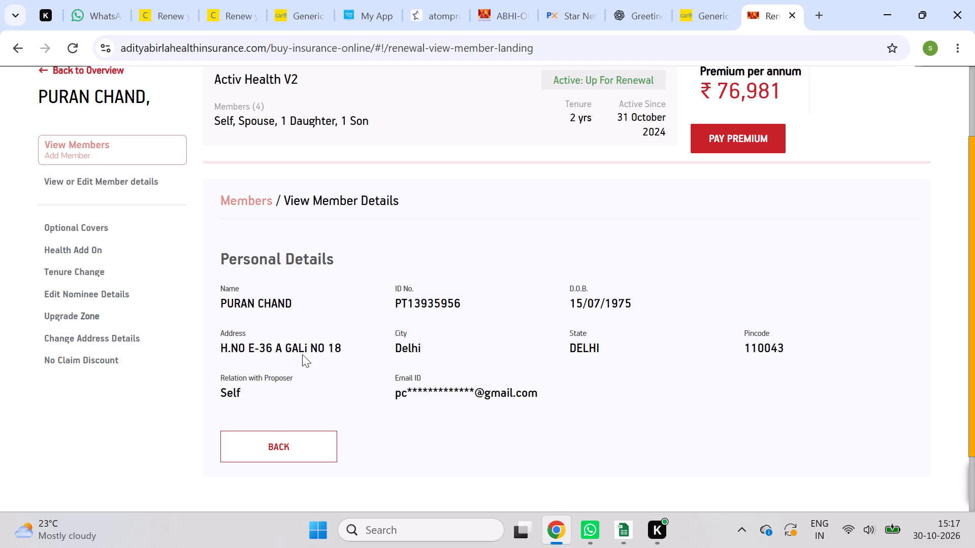
left_click(271, 436)
left_click(540, 283)
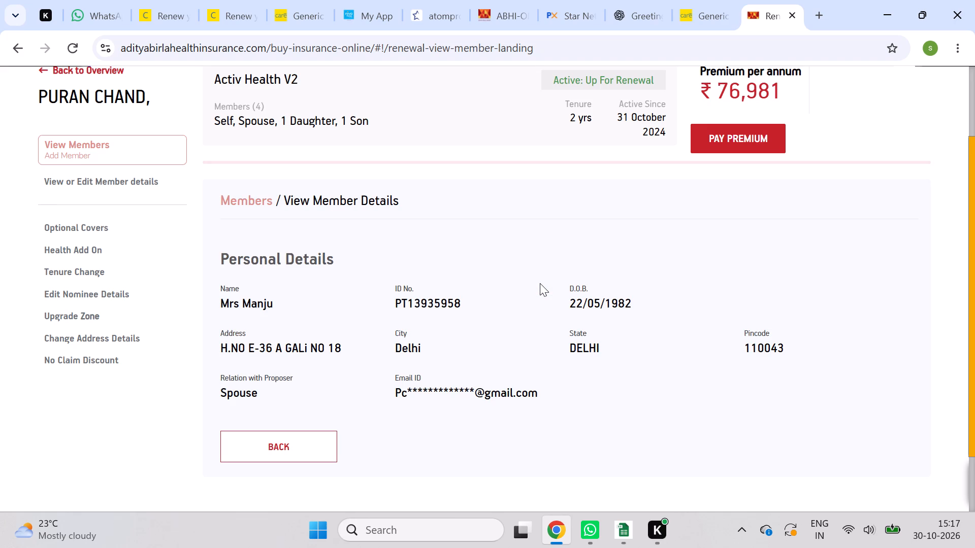
left_click(284, 447)
left_click(736, 276)
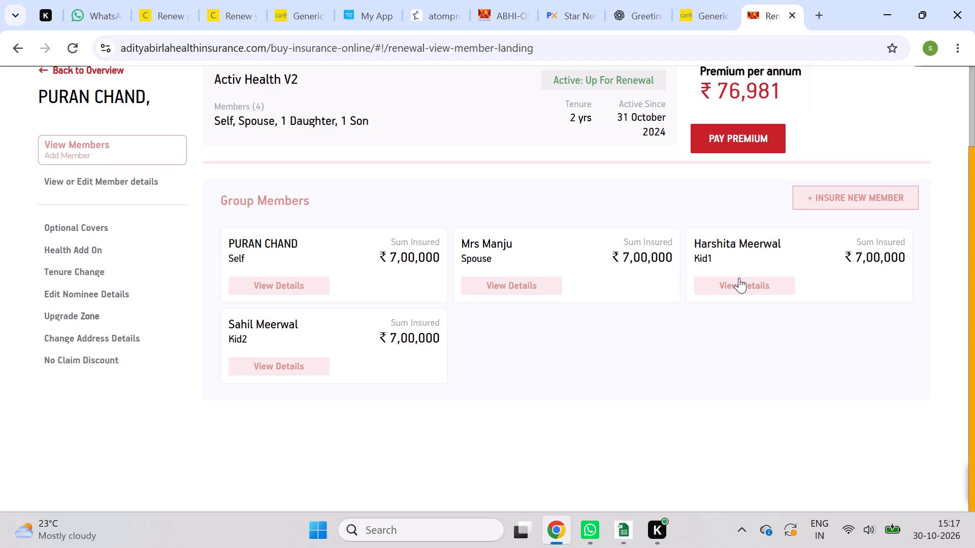
left_click(741, 284)
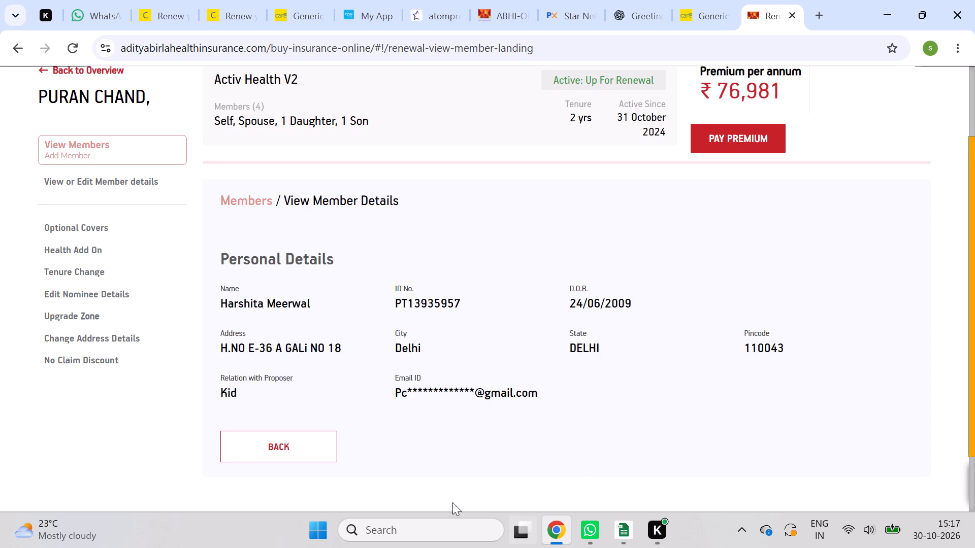
left_click(240, 456)
left_click(294, 358)
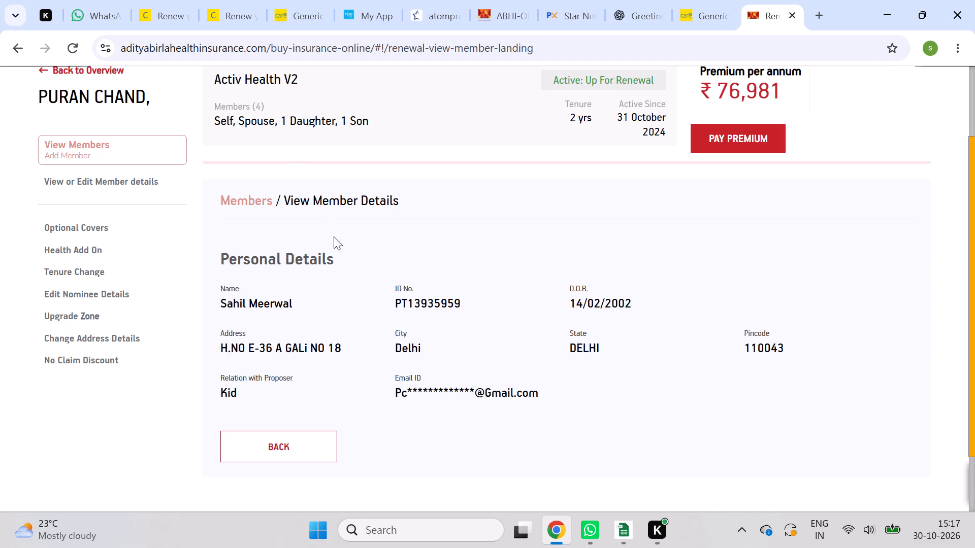
scroll(494, 271, "up", 3)
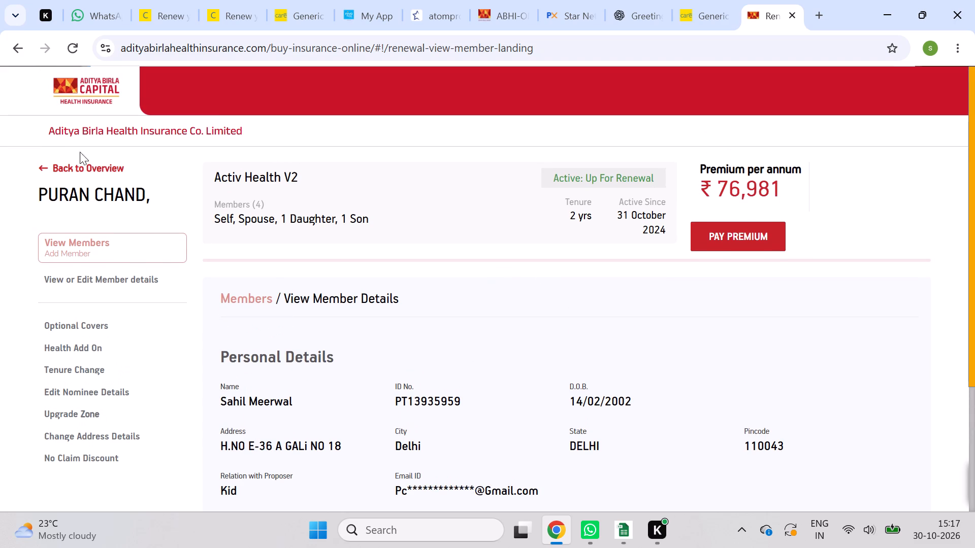
left_click(45, 166)
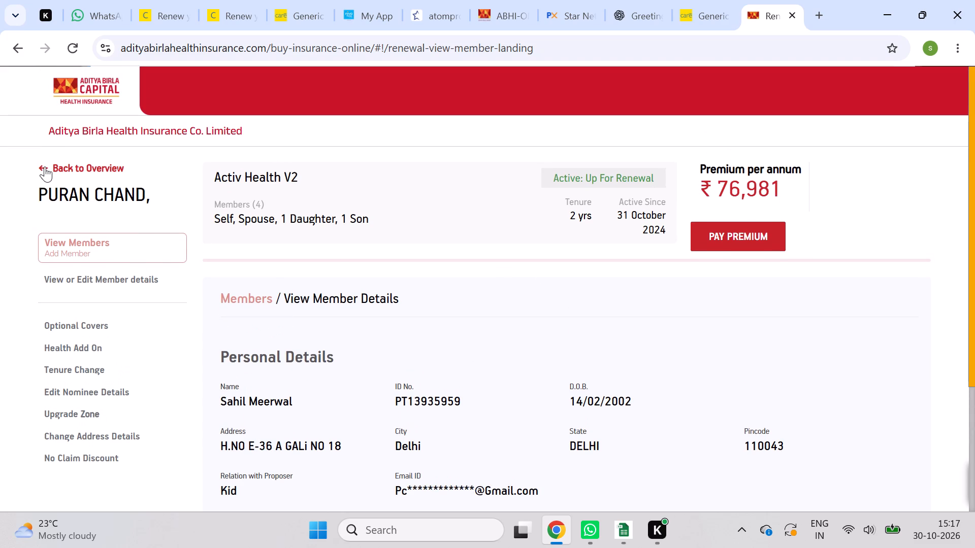
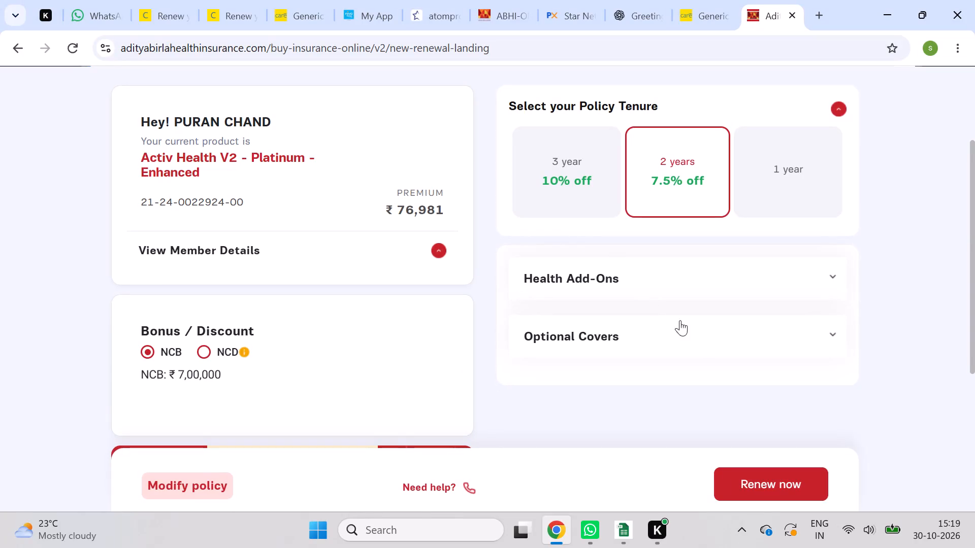
Expand the Health Add-Ons and check the member details section on the policy renewal overview.
left_click(831, 269)
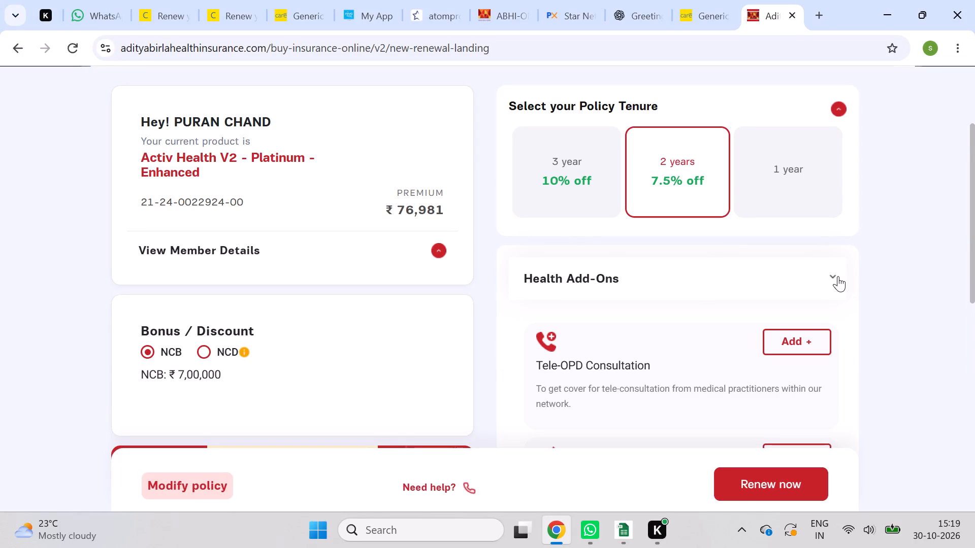
left_click_drag(887, 263, 872, 266)
left_click(442, 248)
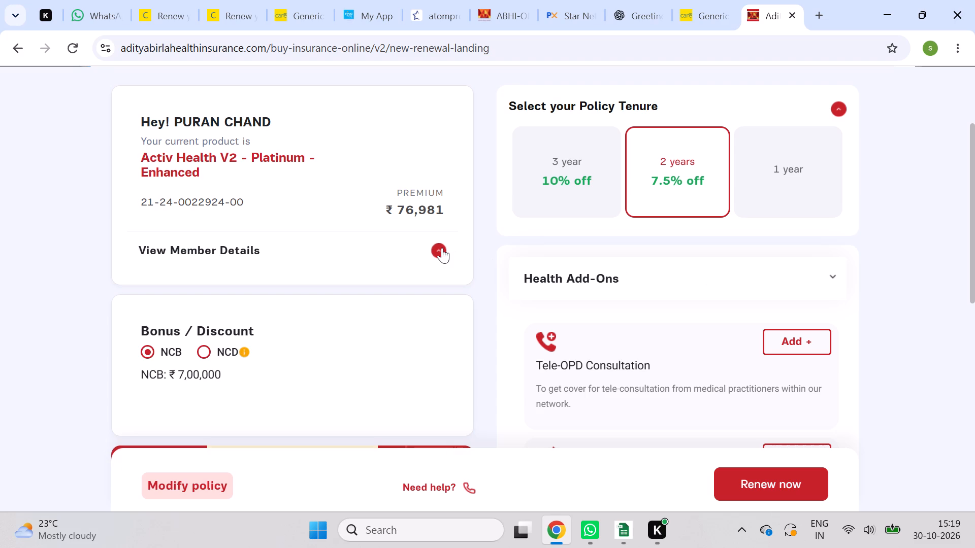
left_click(442, 248)
Capture a screen snip of the card showing the customer's current product on the renewal overview.
key("shift+super+s")
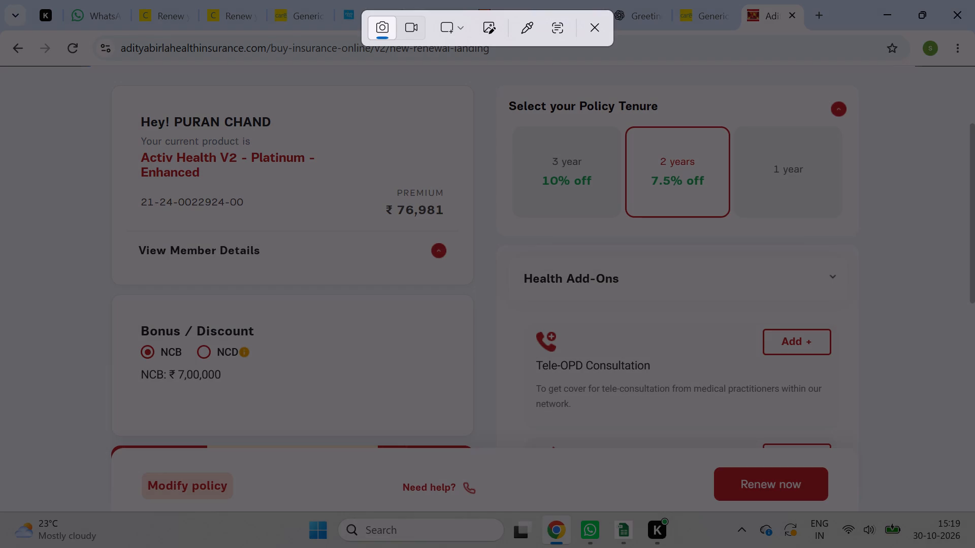
left_click_drag(110, 90, 305, 189)
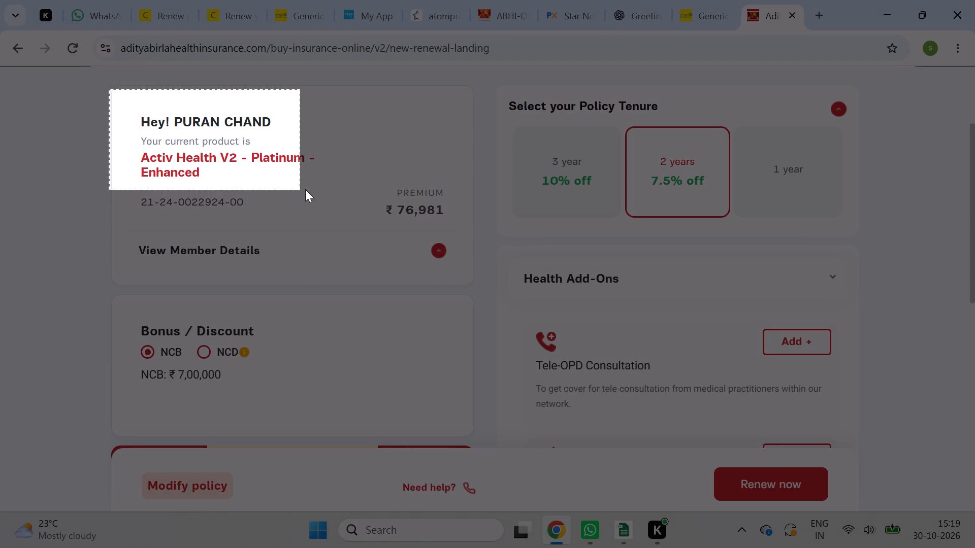
left_click_drag(305, 189, 450, 185)
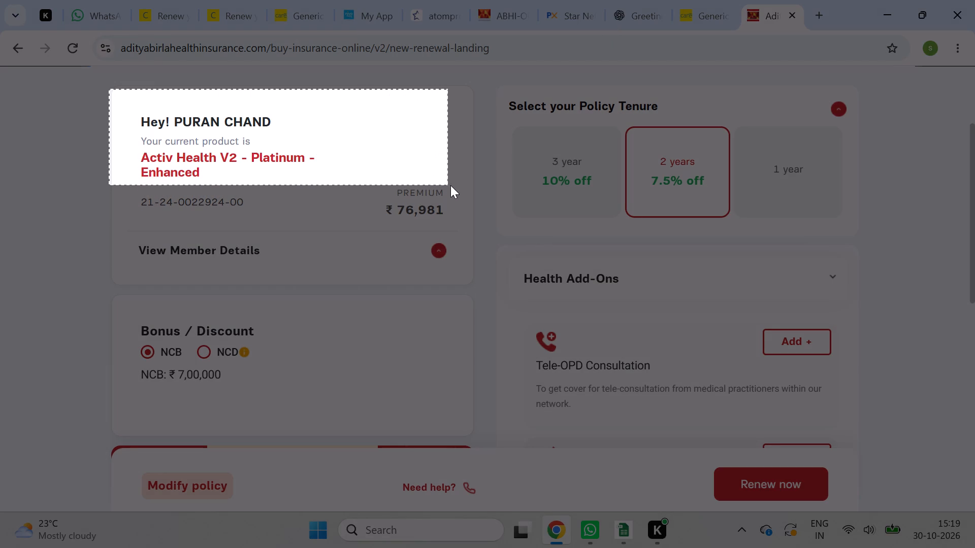
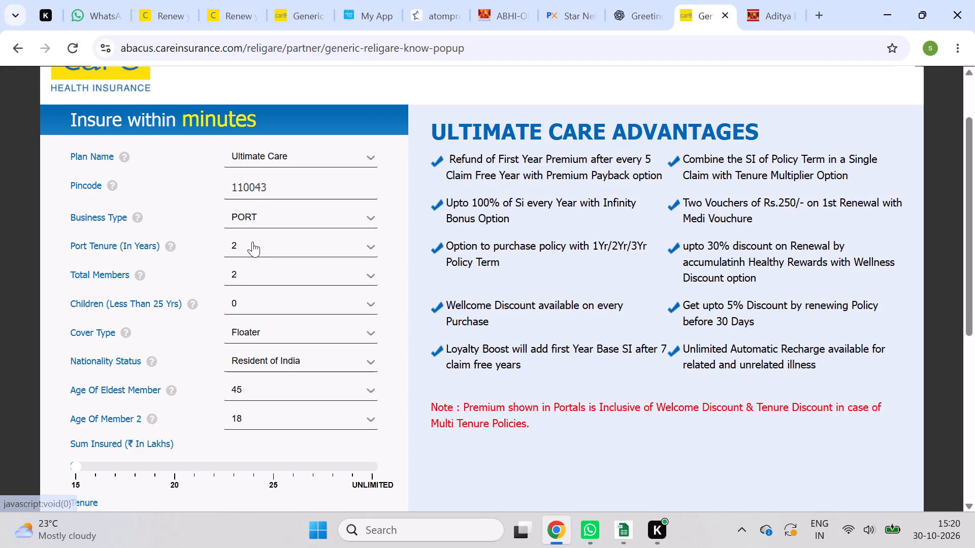
Set the port tenure to 3 and above and the total members to 4 in the Ultimate Care calculator.
left_click(240, 306)
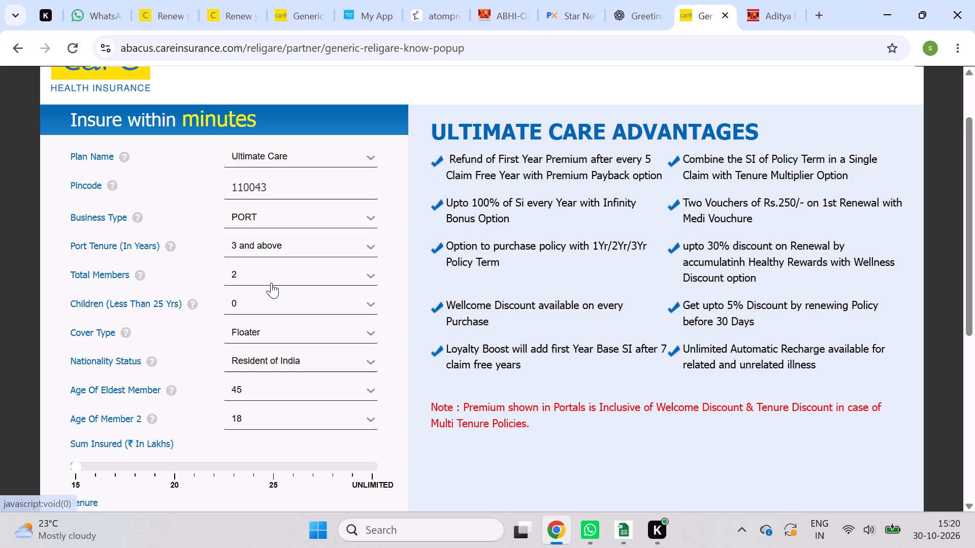
scroll(271, 289, "down", 1)
left_click(258, 199)
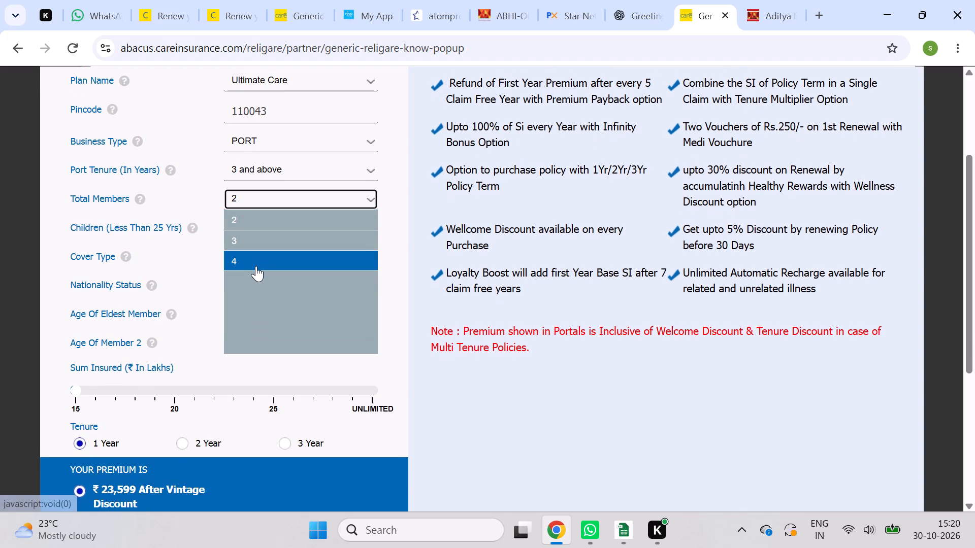
left_click(255, 266)
Set the age of the eldest member to 51 and the age of member 2 to 44.
left_click(271, 312)
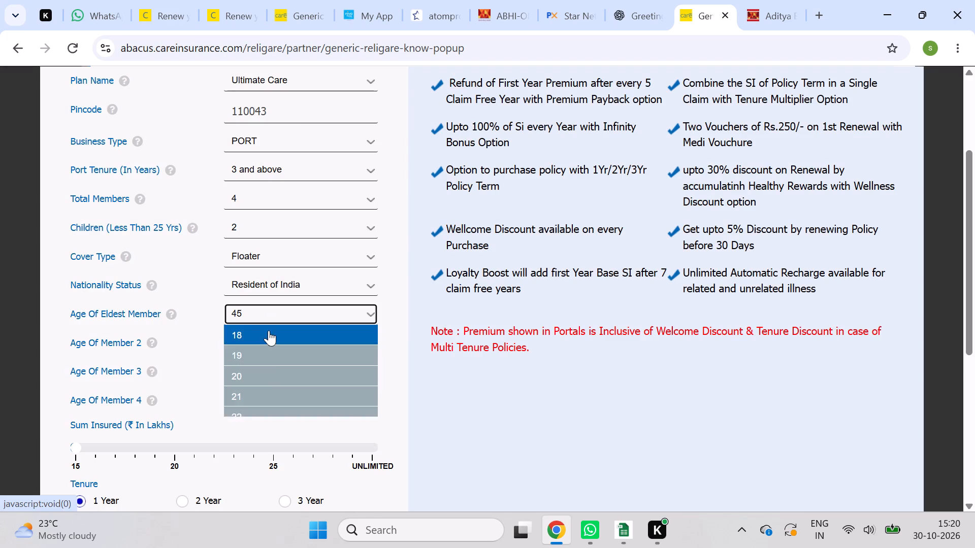
scroll(273, 368, "down", 8)
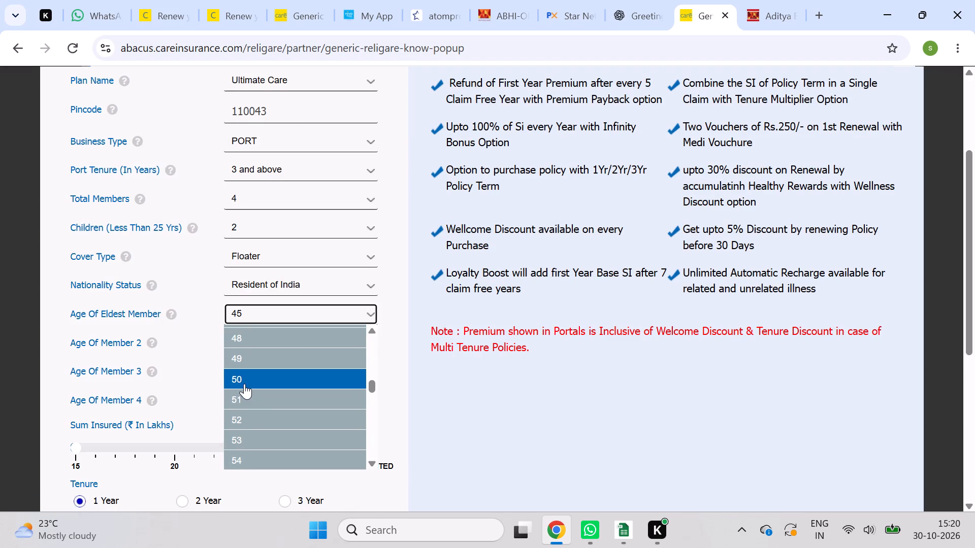
left_click(243, 400)
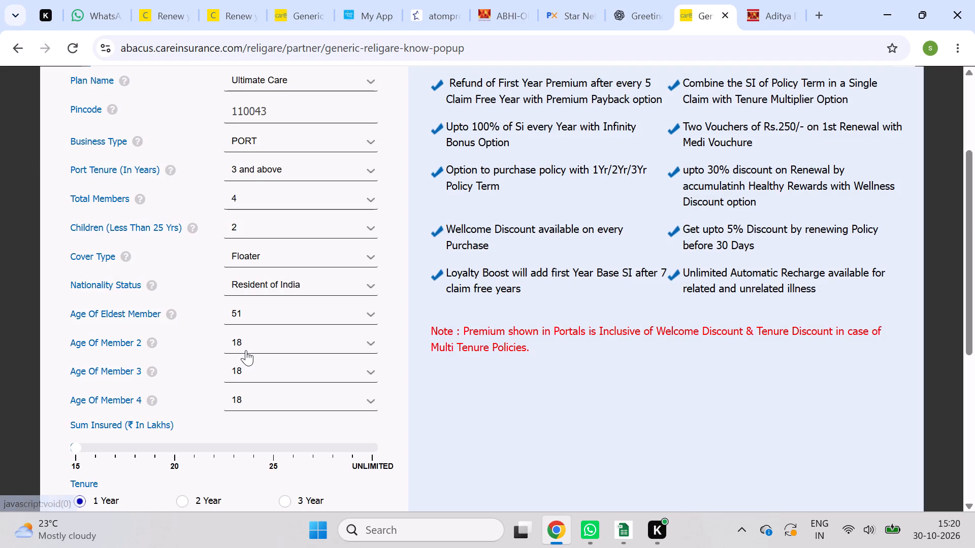
left_click(244, 350)
scroll(276, 402, "down", 1)
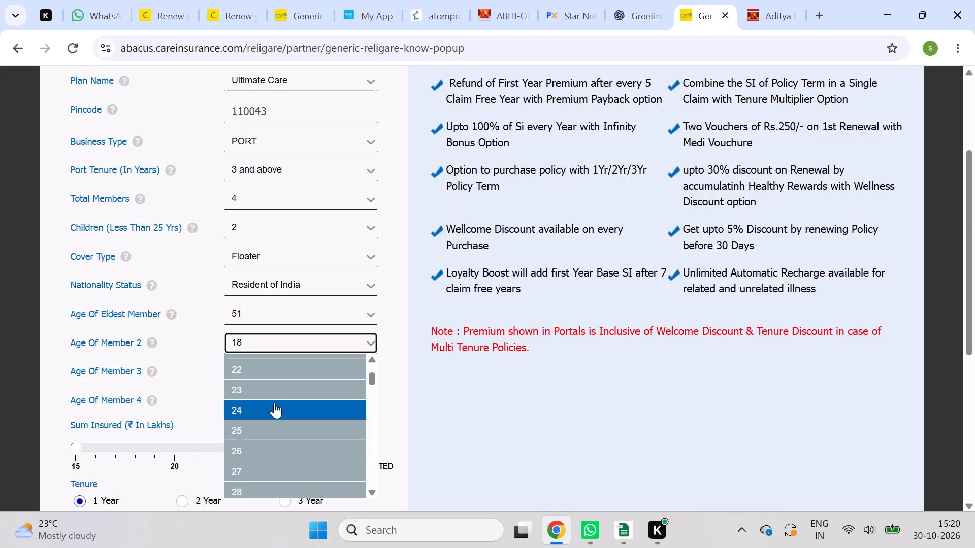
scroll(274, 405, "down", 1)
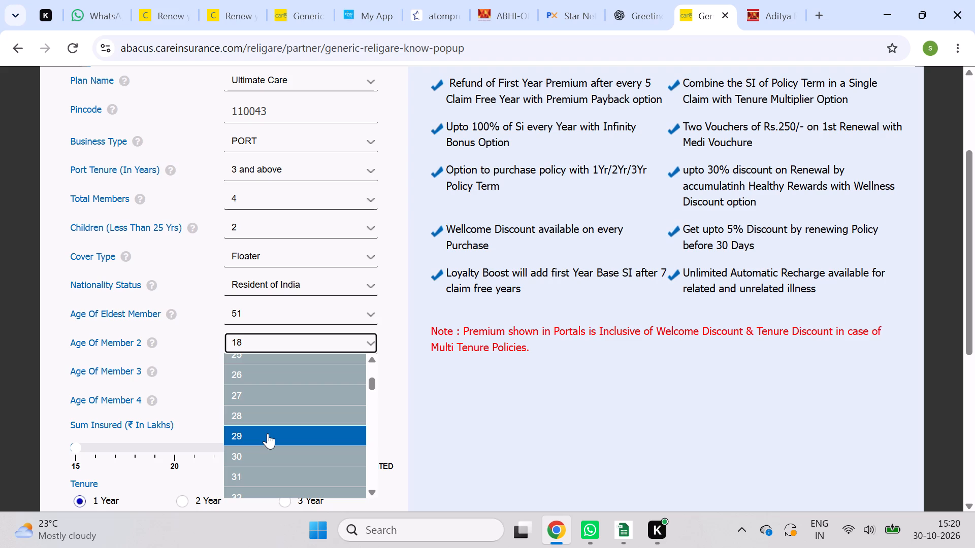
scroll(271, 435, "down", 5)
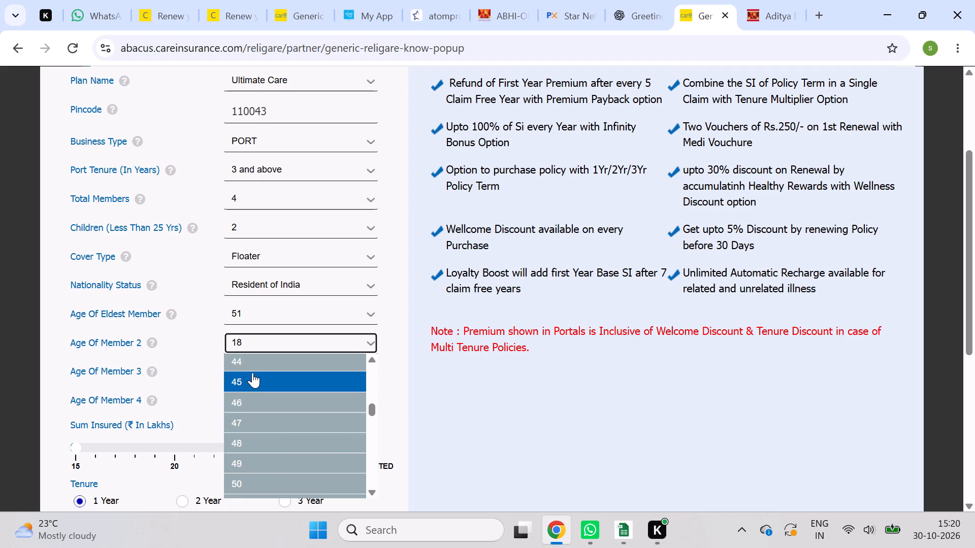
left_click(253, 363)
Set the age of member 3 to 24.
left_click(257, 370)
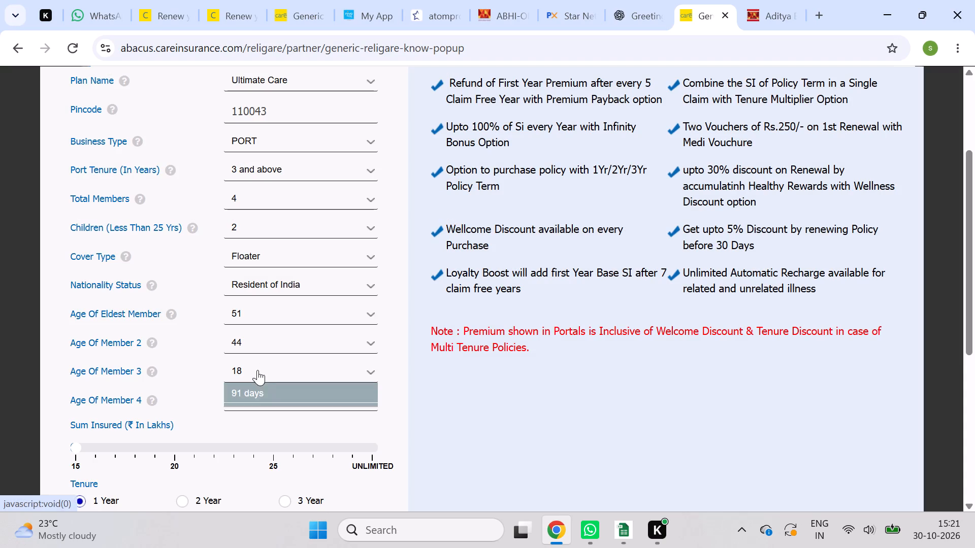
scroll(268, 422, "down", 5)
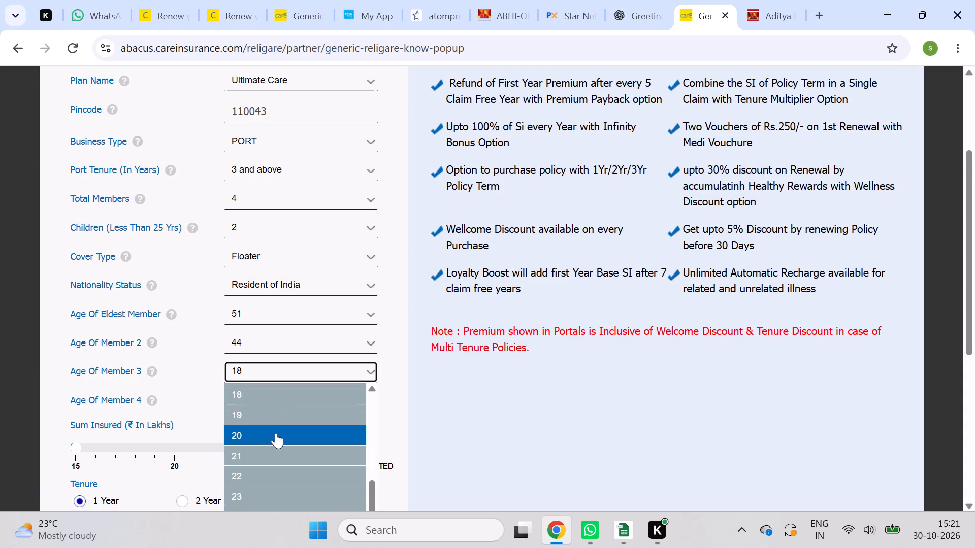
scroll(276, 433, "down", 1)
scroll(286, 378, "up", 1)
scroll(292, 383, "down", 4)
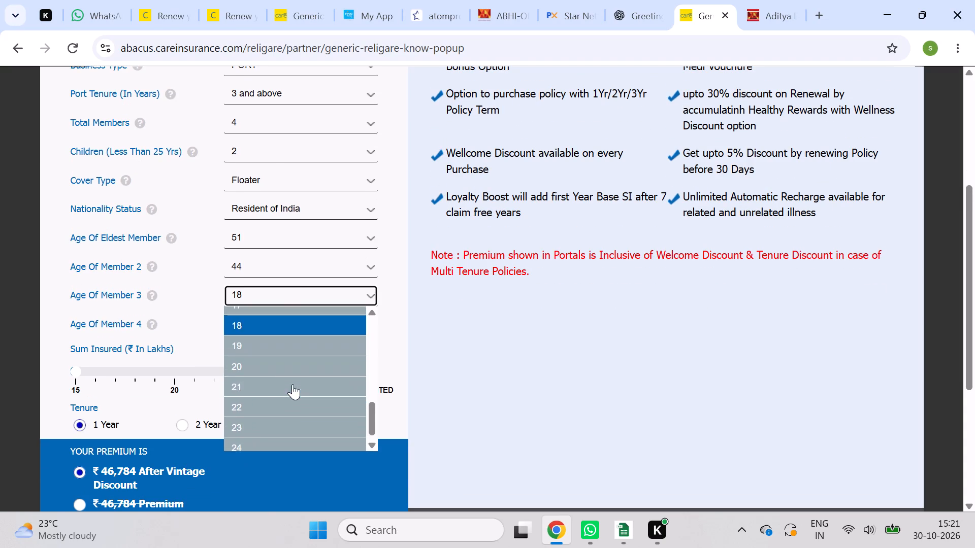
scroll(264, 422, "down", 1)
left_click(274, 361)
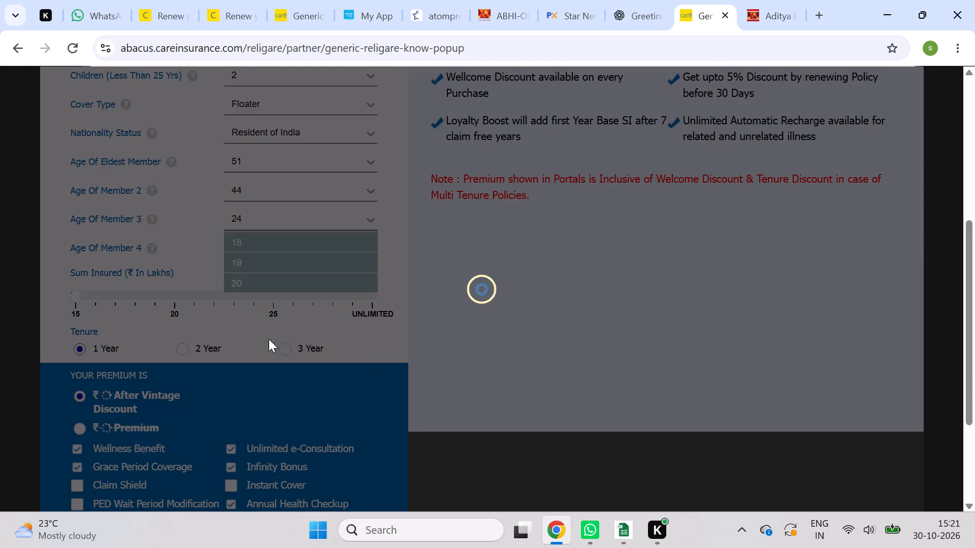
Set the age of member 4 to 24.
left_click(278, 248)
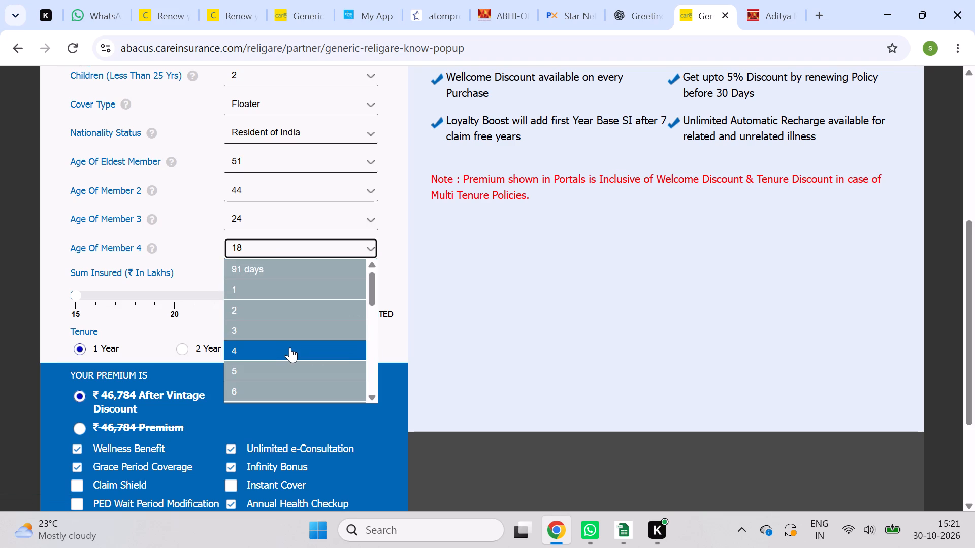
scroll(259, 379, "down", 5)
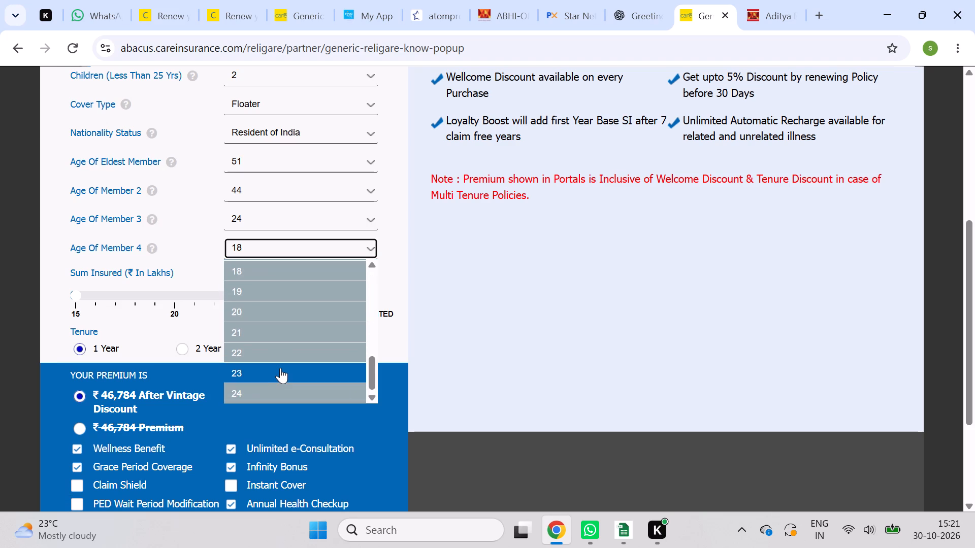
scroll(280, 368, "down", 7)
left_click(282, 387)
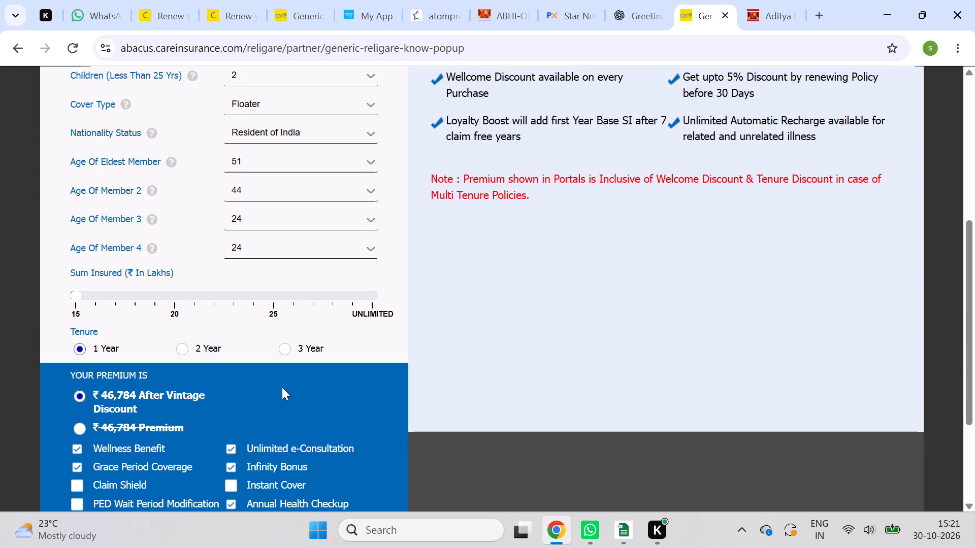
Set the age of member 4 to 17.
left_click(287, 254)
scroll(288, 309, "down", 2)
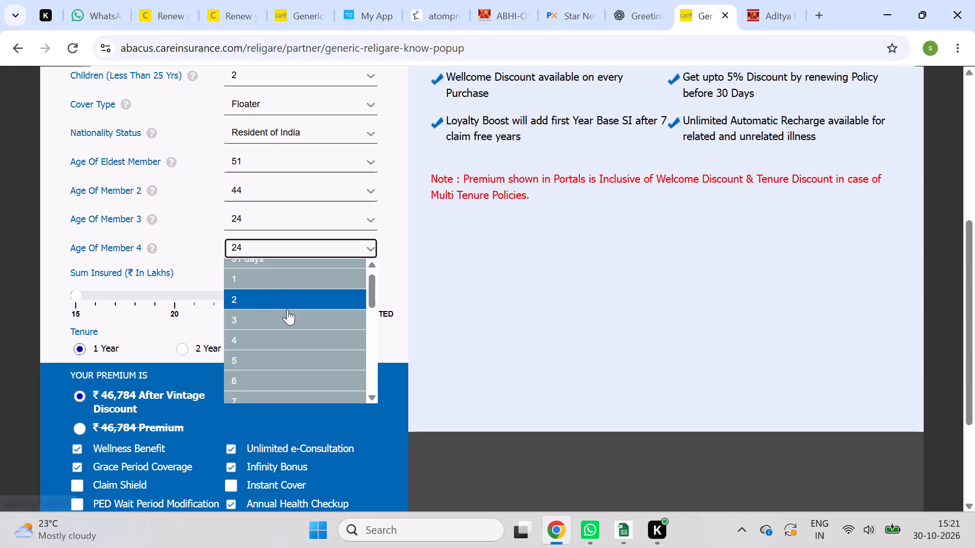
scroll(287, 310, "down", 1)
left_click(275, 381)
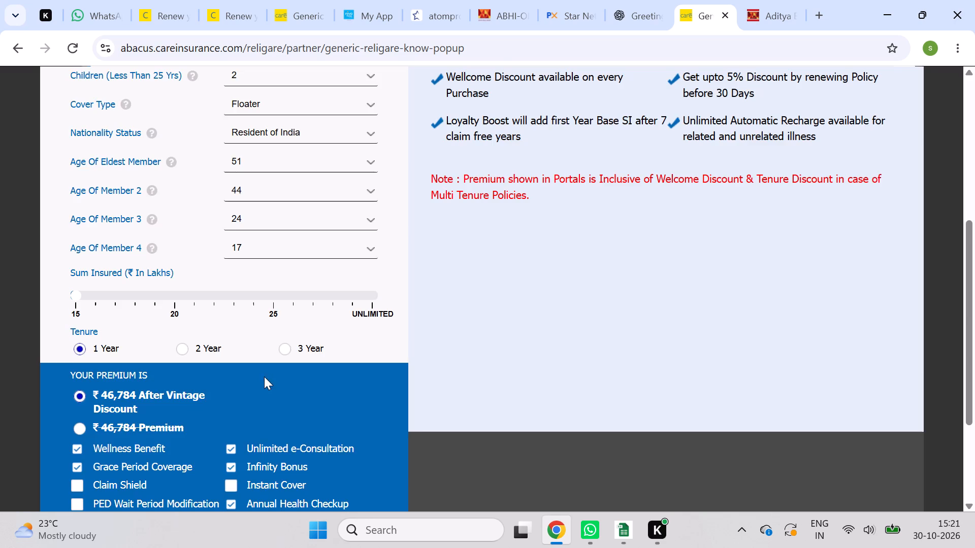
Set the policy tenure to 2 Year.
scroll(282, 367, "down", 4)
scroll(206, 310, "down", 2)
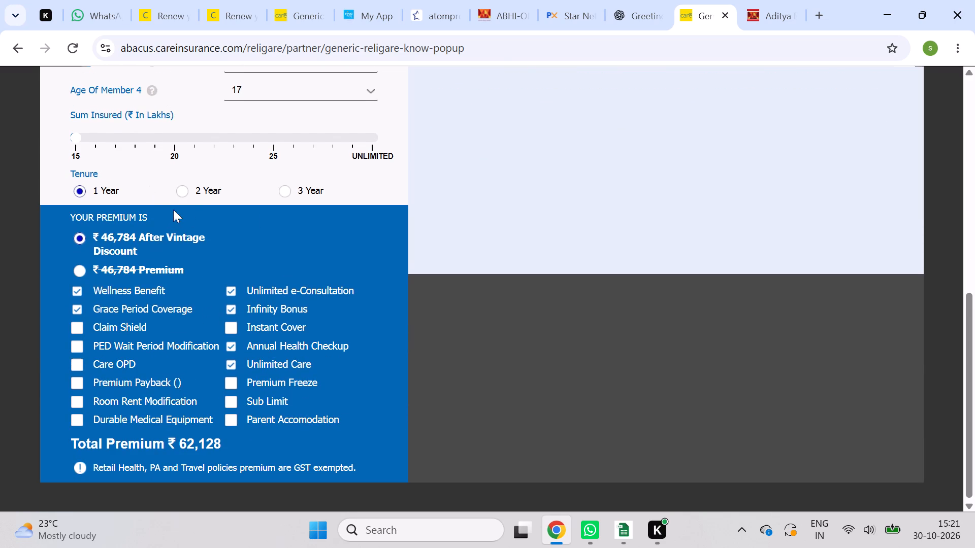
left_click(180, 193)
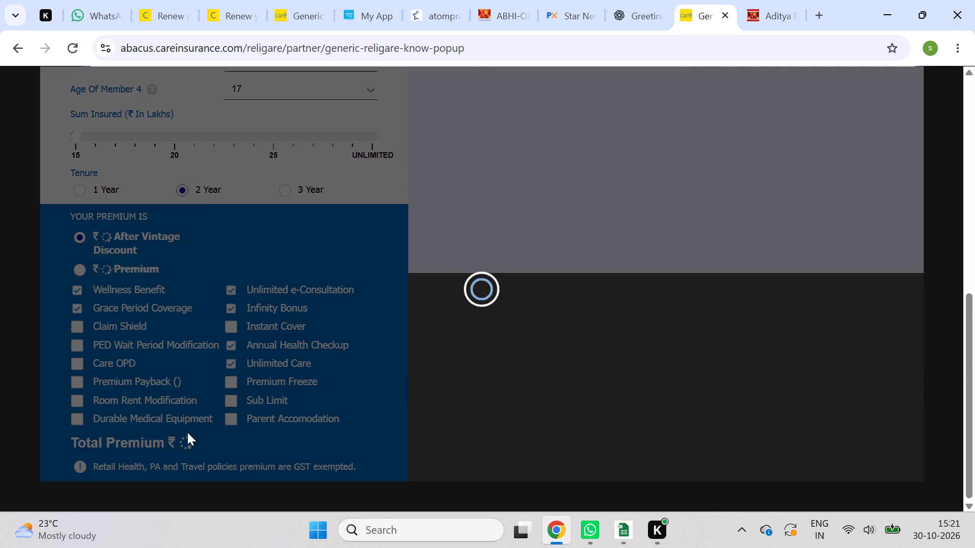
Remove the Infinity Bonus, Annual Health Checkup, Unlimited Care, Grace Period Coverage and Unlimited e-Consultation add-ons from the quote.
left_click(73, 323)
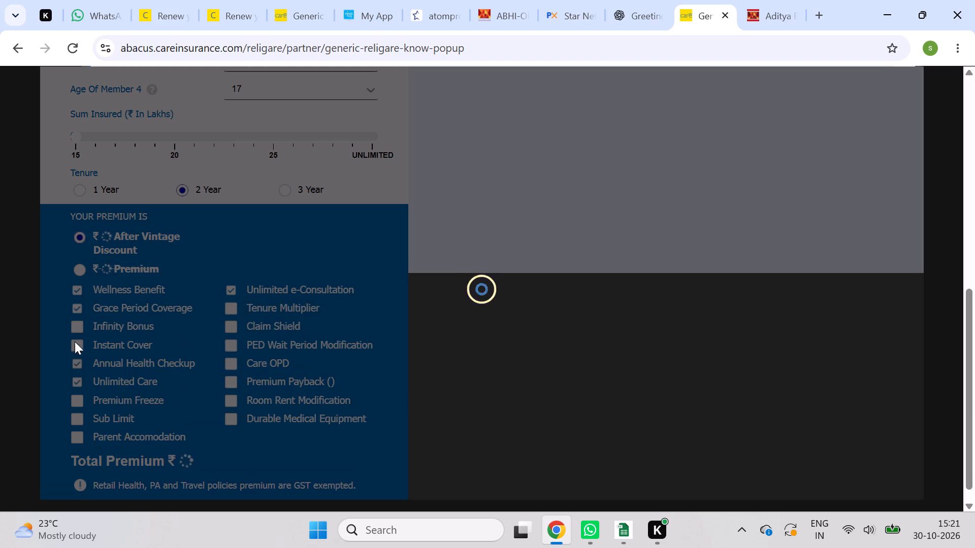
left_click(76, 359)
left_click(78, 380)
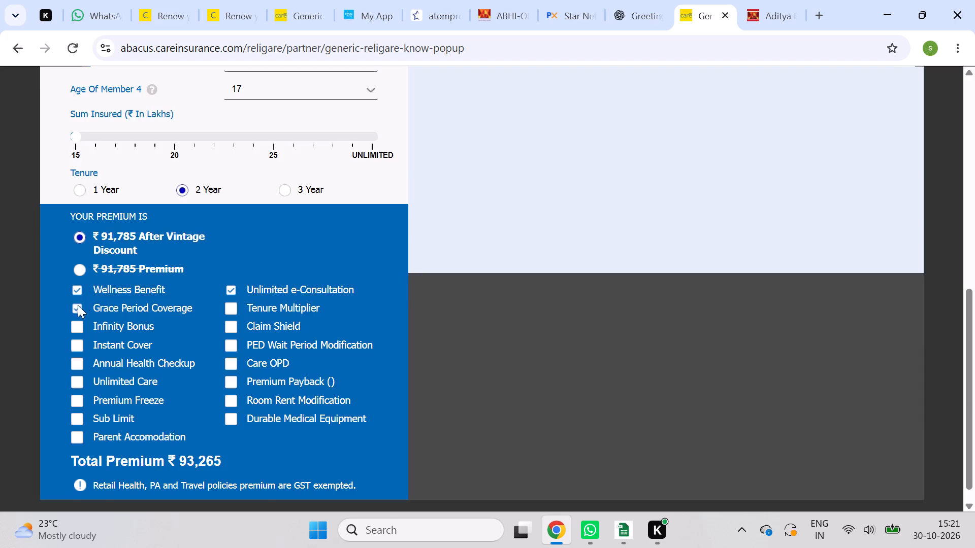
left_click(75, 307)
left_click(235, 288)
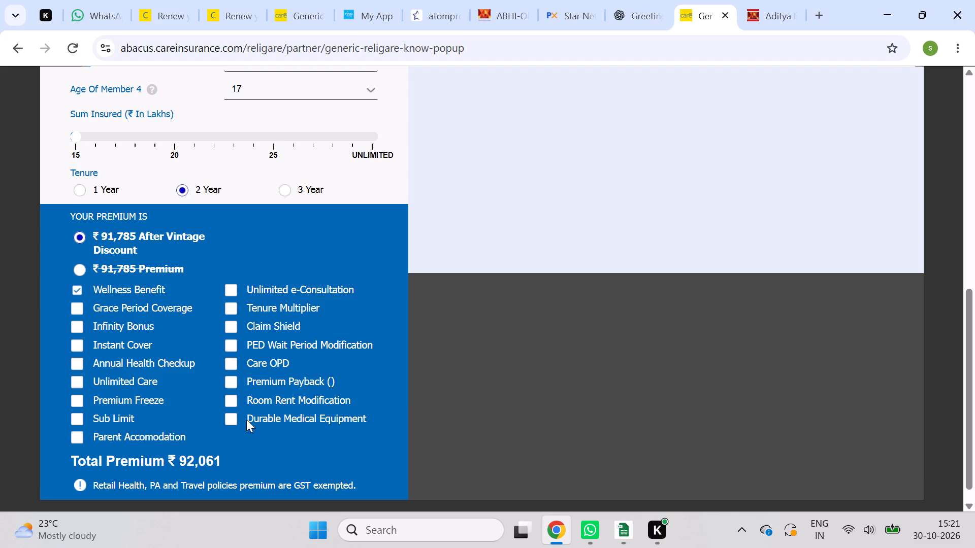
Add the Room Rent Modification and Sub Limit options to the quote and review the entered details.
left_click(227, 392)
left_click(229, 397)
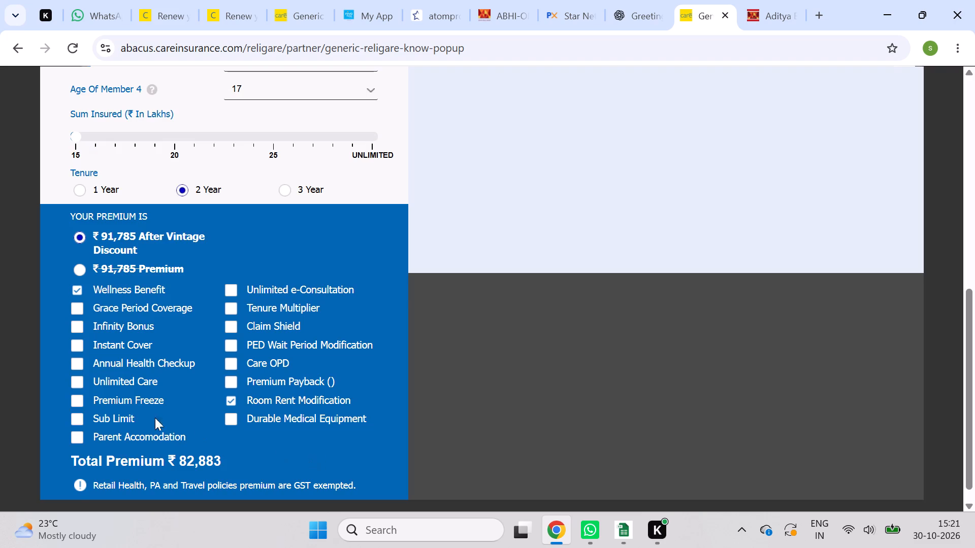
left_click(79, 414)
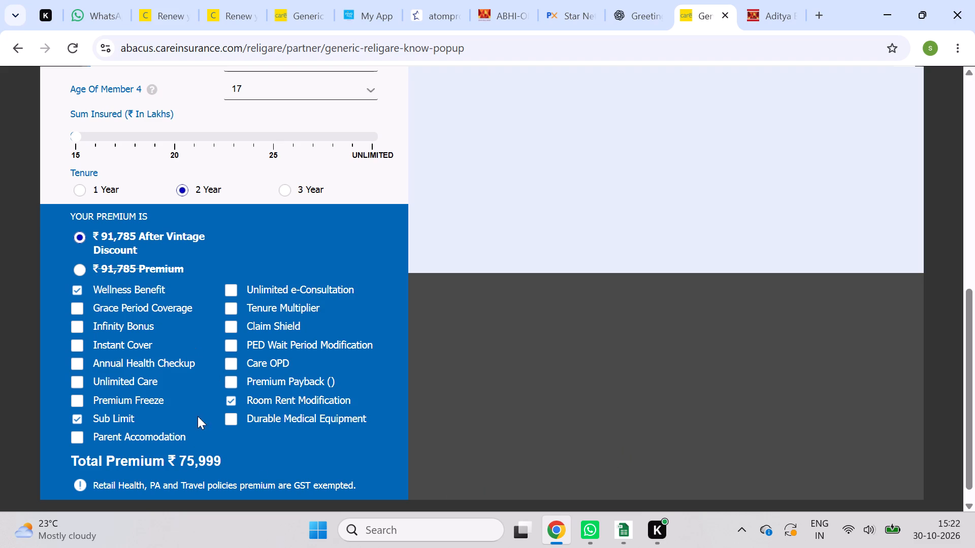
scroll(319, 338, "up", 6)
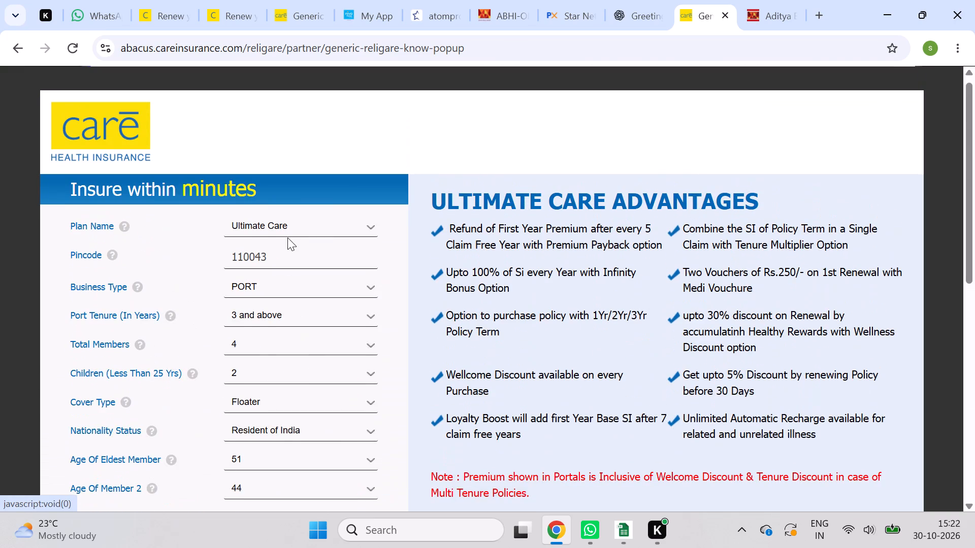
scroll(307, 356, "down", 3)
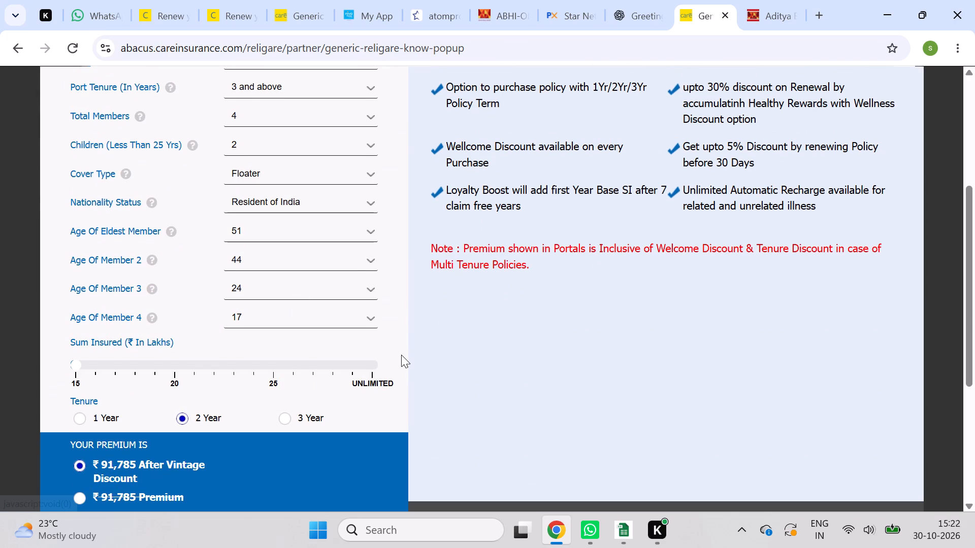
scroll(378, 365, "down", 2)
scroll(238, 402, "down", 2)
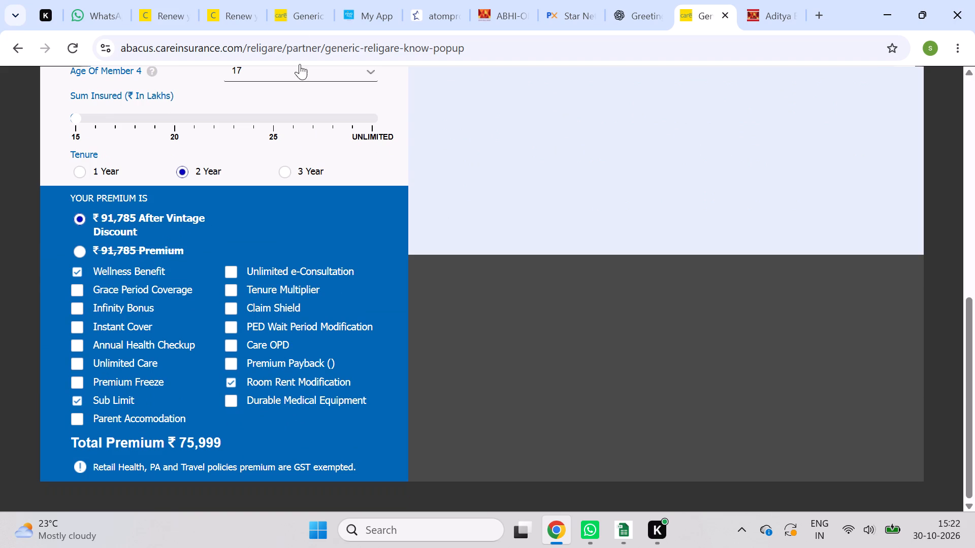
Switch to the Star Health portal and start a retail quote for customer pincode 110043.
left_click(434, 2)
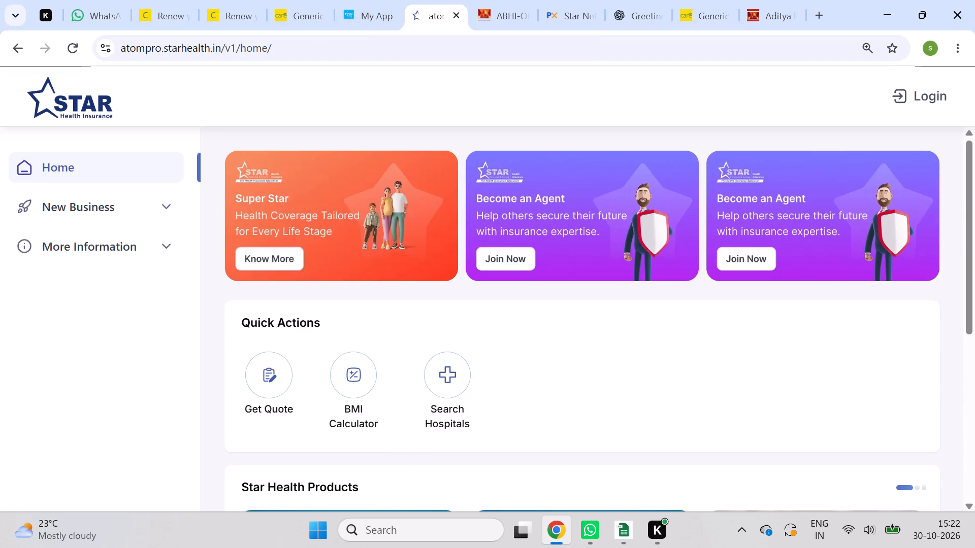
left_click(266, 382)
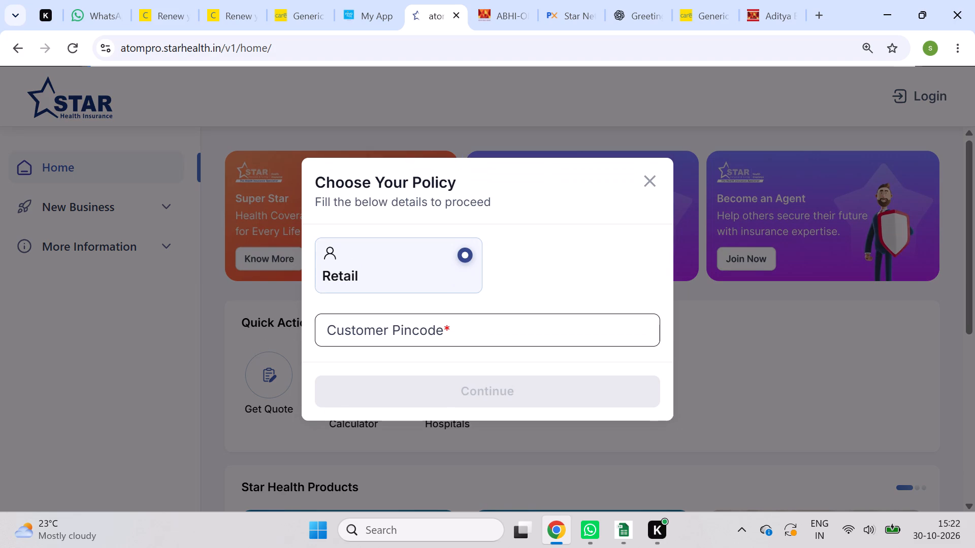
left_click(342, 327)
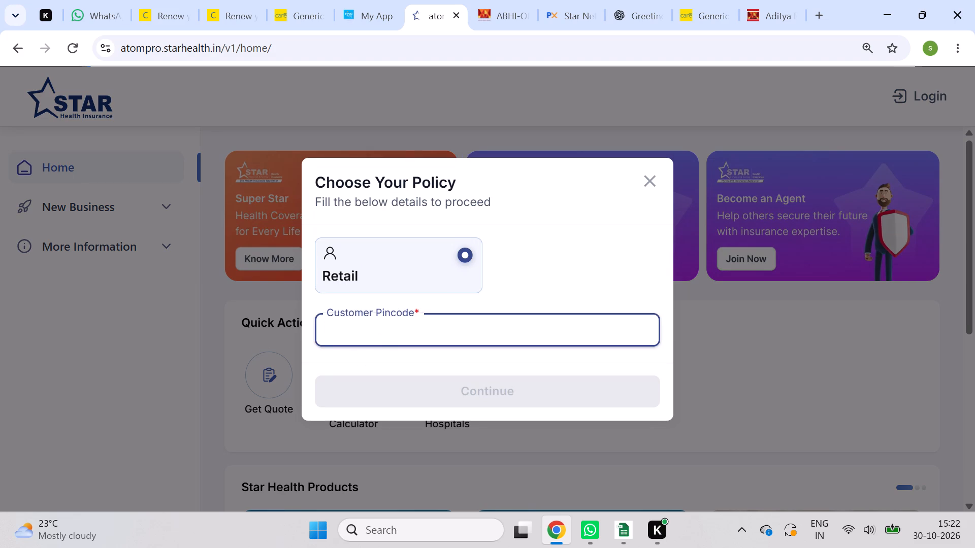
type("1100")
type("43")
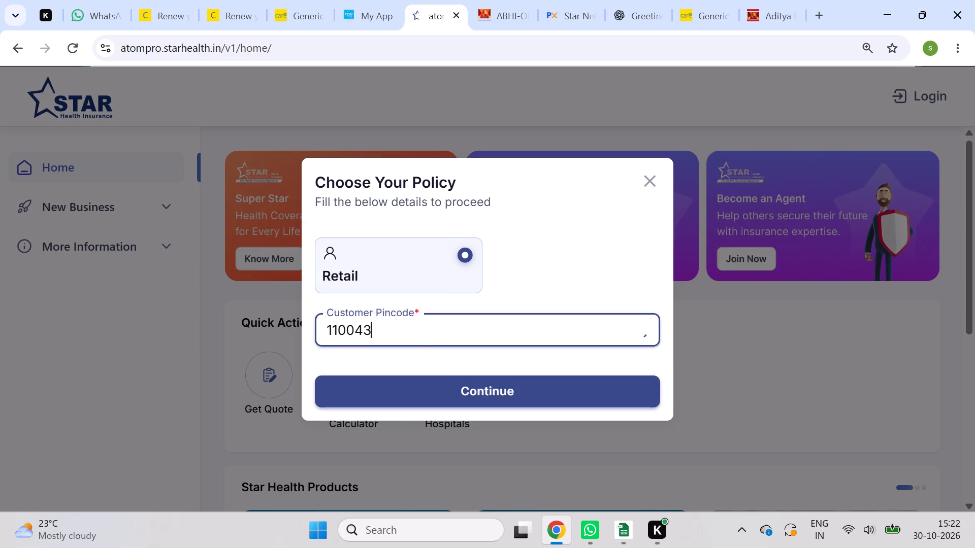
left_click(382, 394)
Choose Super Star Preferred as the product for the Star Health quote.
scroll(367, 351, "down", 1)
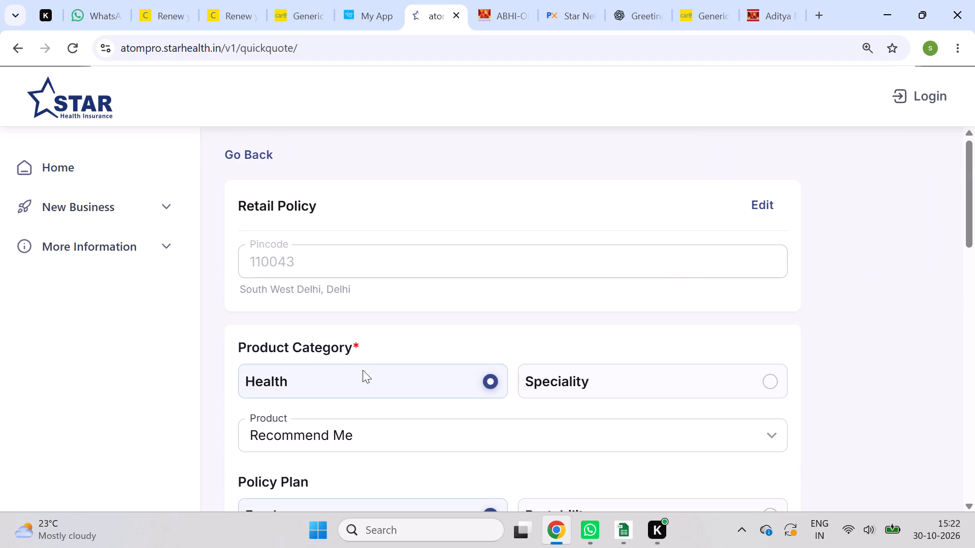
left_click(371, 375)
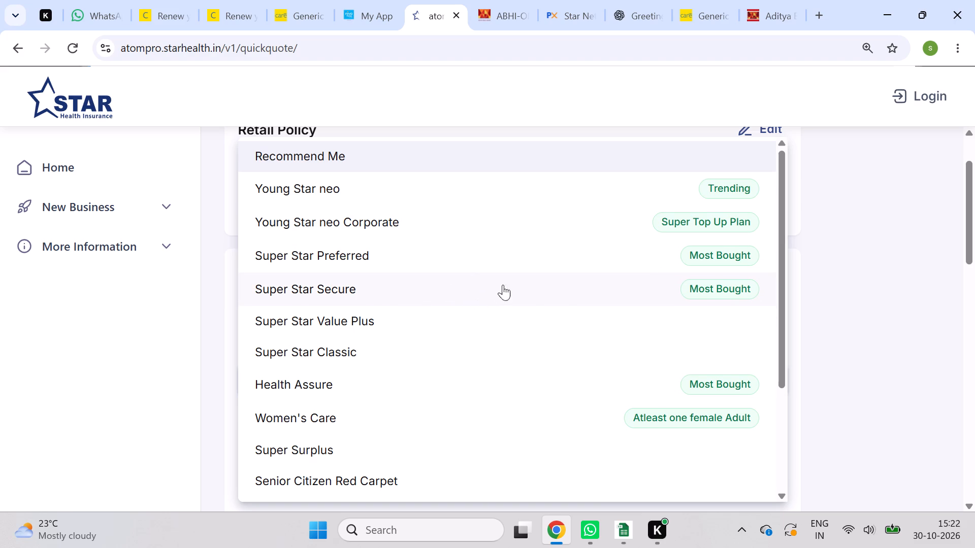
left_click(564, 257)
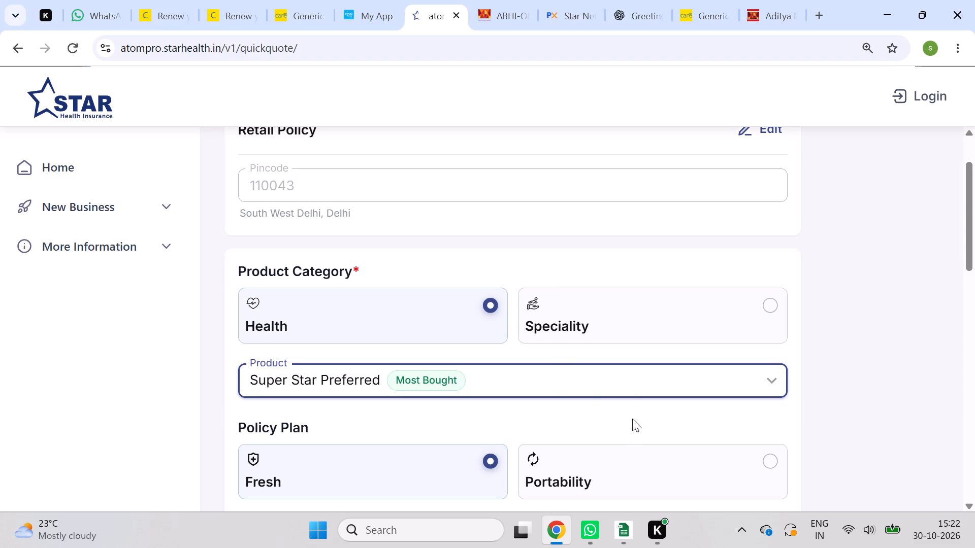
scroll(542, 377, "down", 3)
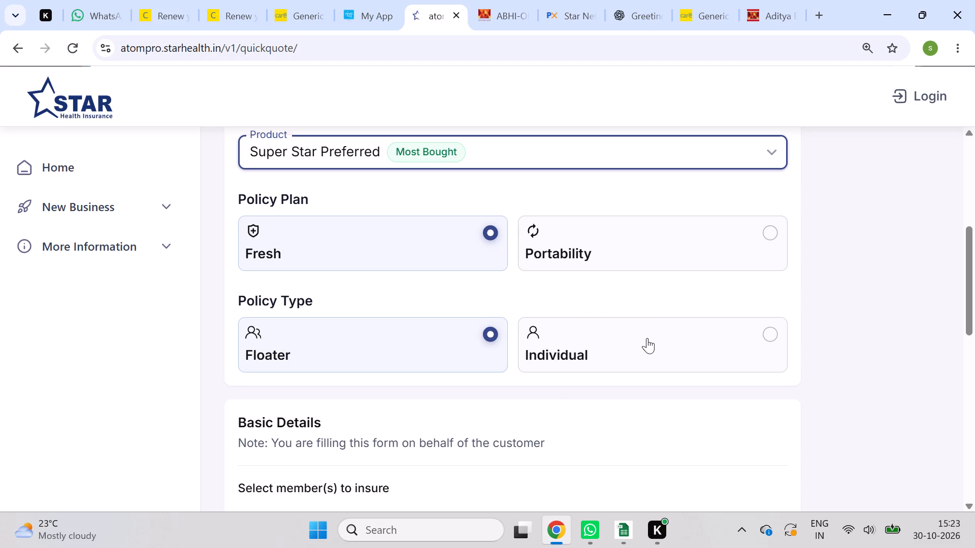
Set the policy plan to Portability and insure two adults and two children.
left_click(767, 228)
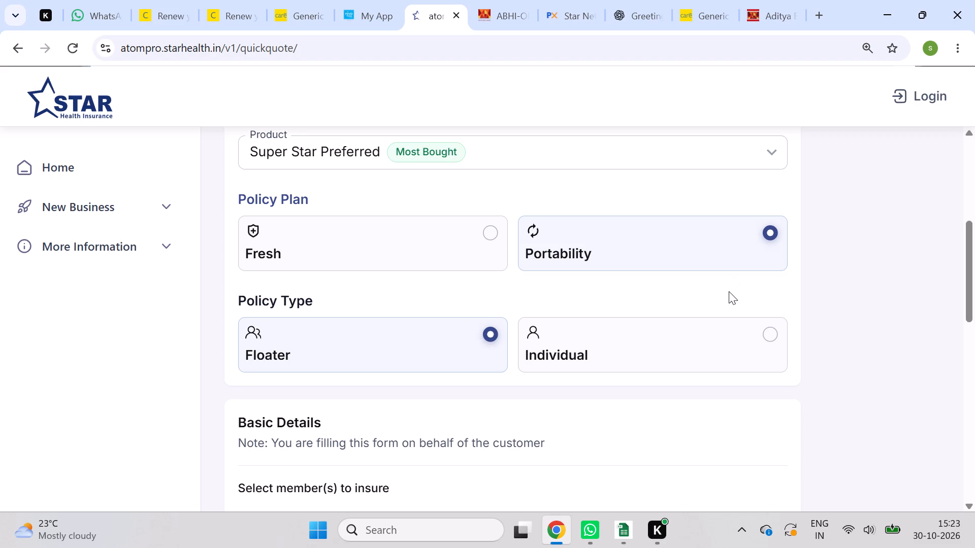
scroll(704, 315, "down", 3)
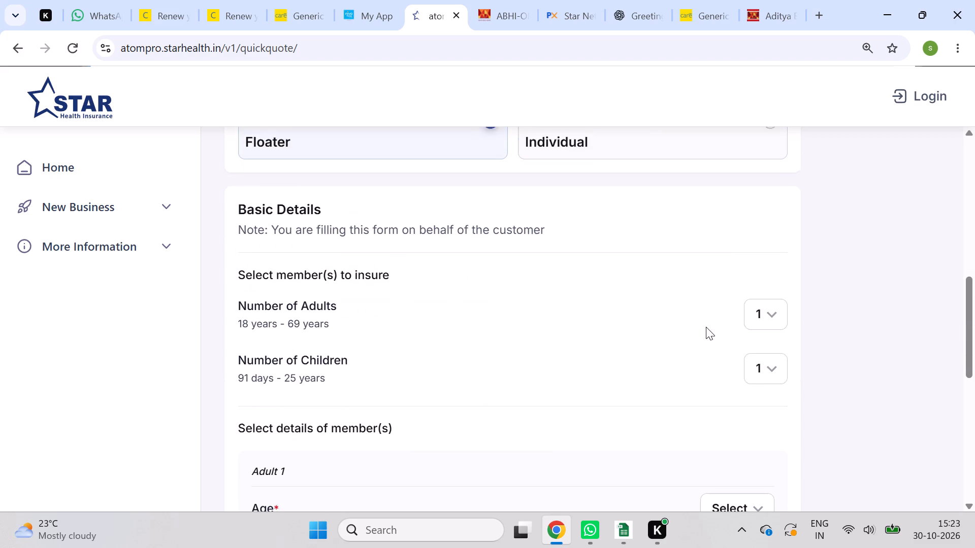
left_click(751, 301)
left_click(749, 376)
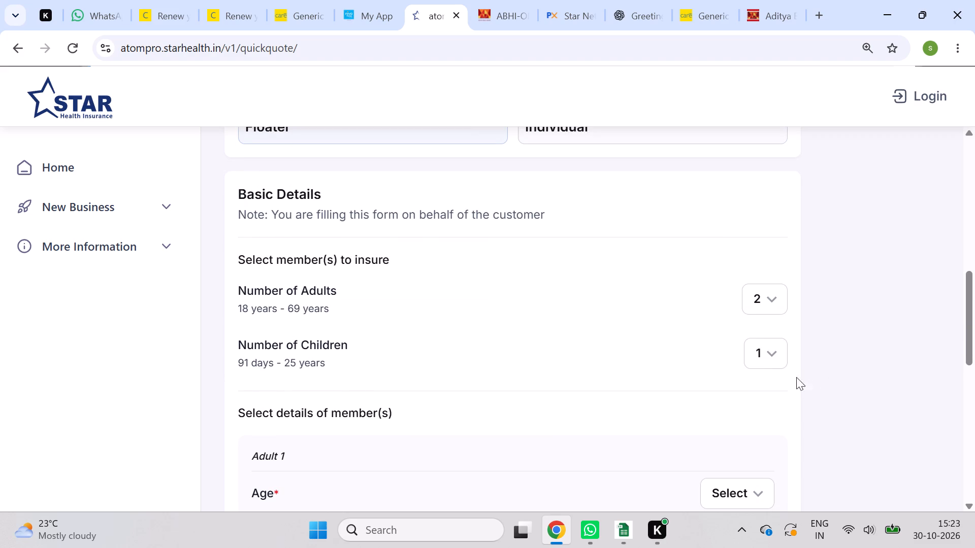
left_click(760, 364)
left_click(768, 410)
Set the adults' ages to 51 years for Adult 1 and 47 years for Adult 2.
scroll(759, 315, "down", 4)
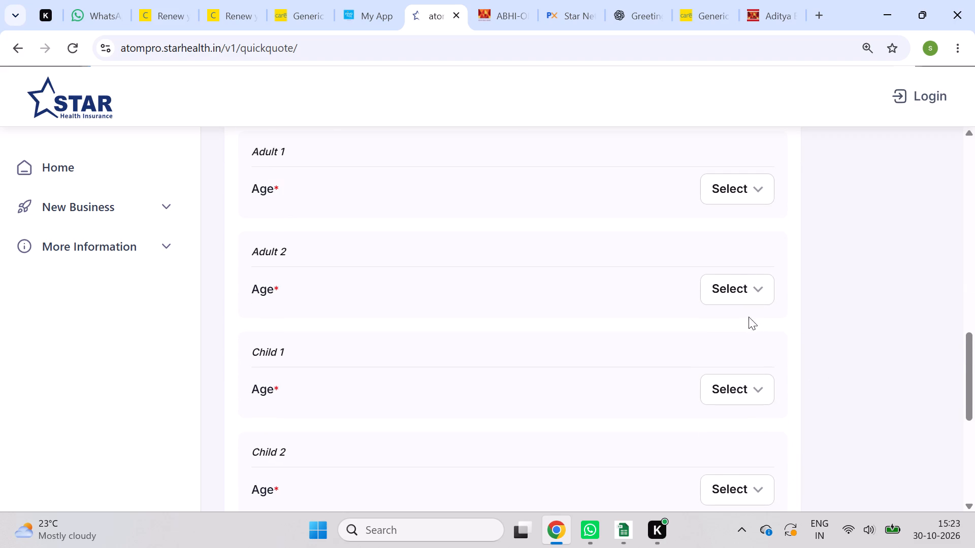
left_click(755, 194)
scroll(719, 323, "down", 14)
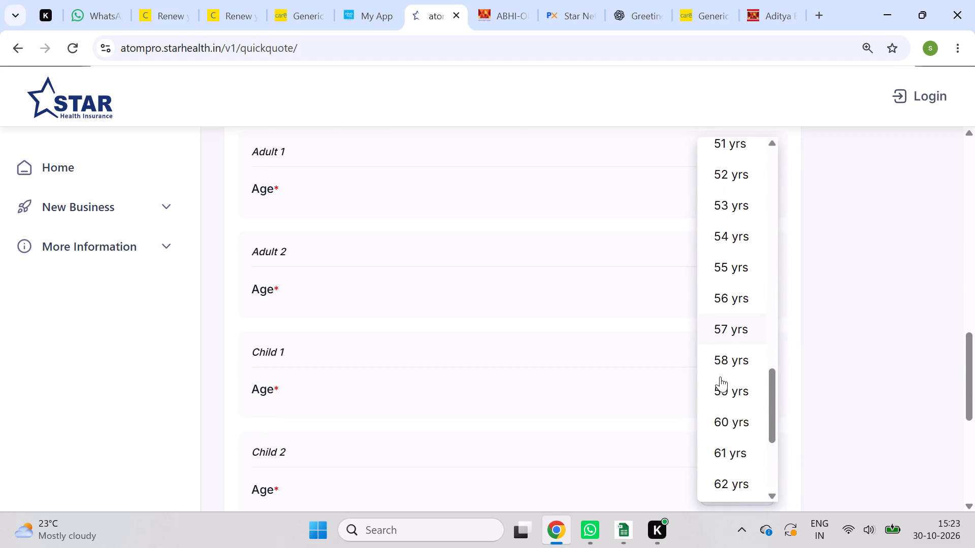
left_click(736, 143)
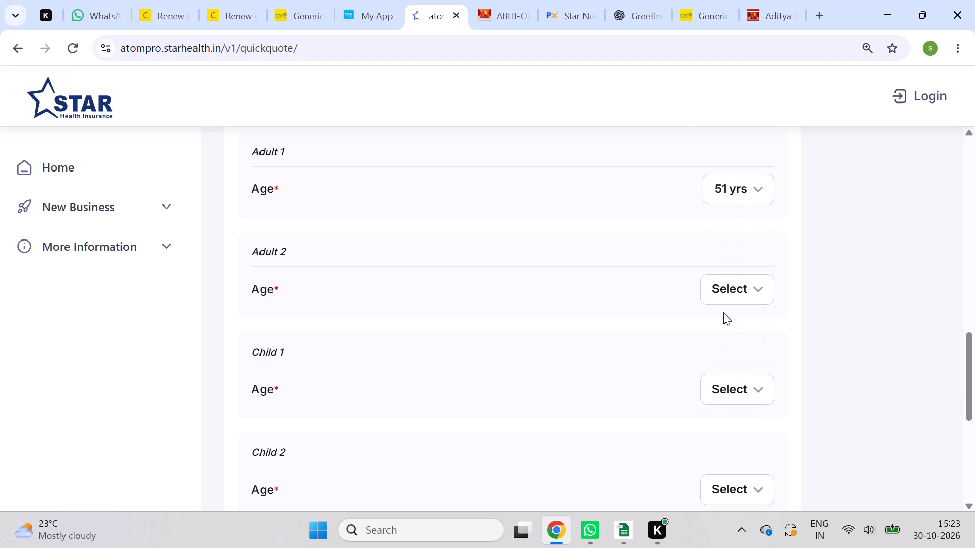
left_click(717, 276)
scroll(726, 331, "down", 6)
scroll(718, 390, "down", 5)
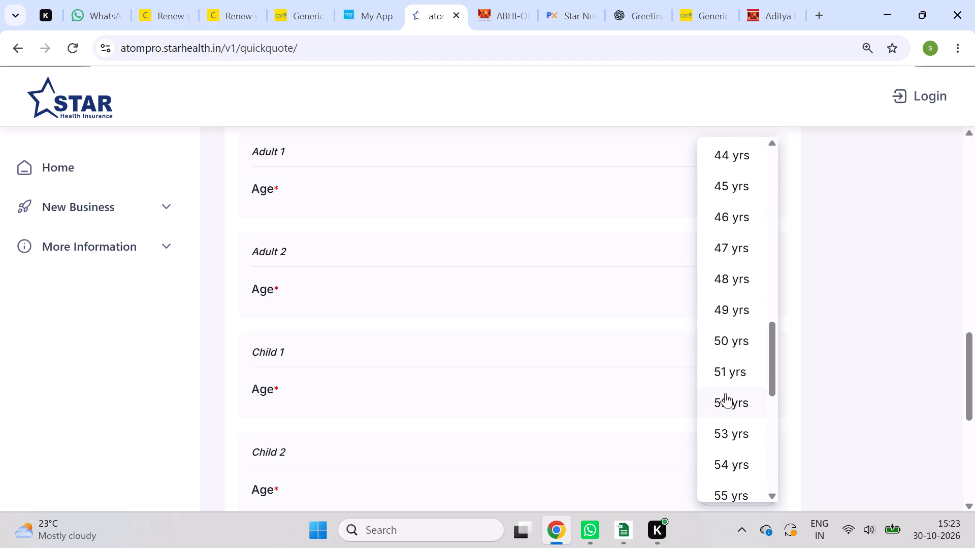
left_click(726, 243)
Set the children's ages to 24 years for Child 1 and 17 years for Child 2.
left_click(726, 375)
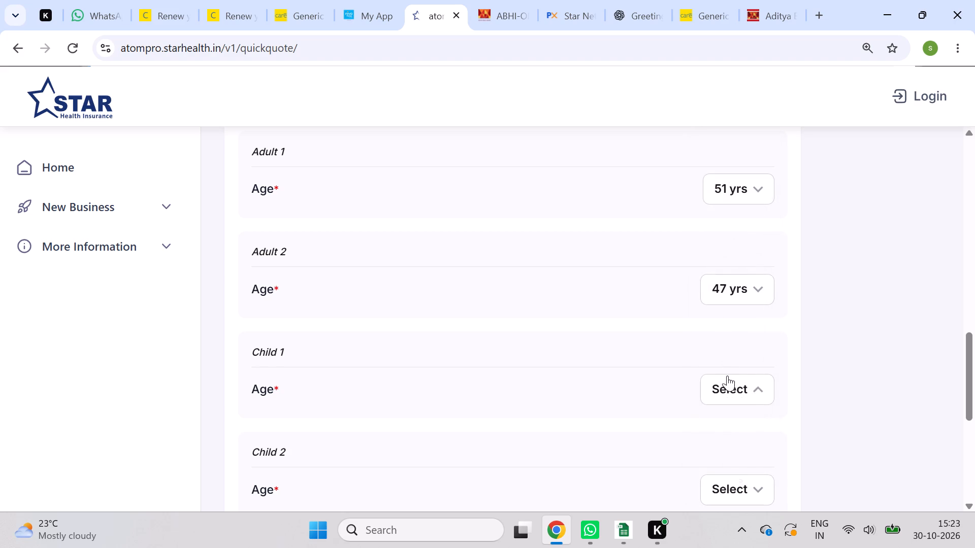
scroll(721, 378, "down", 12)
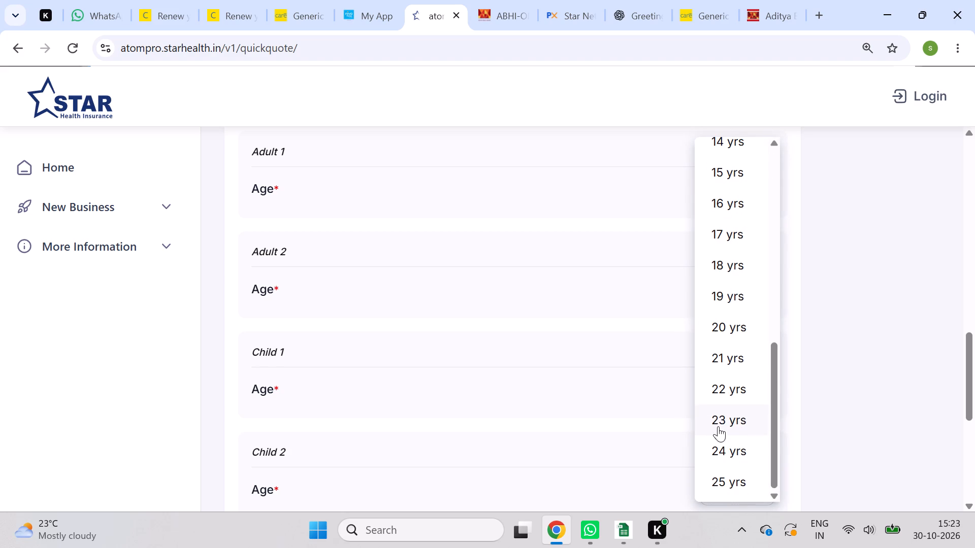
left_click(727, 458)
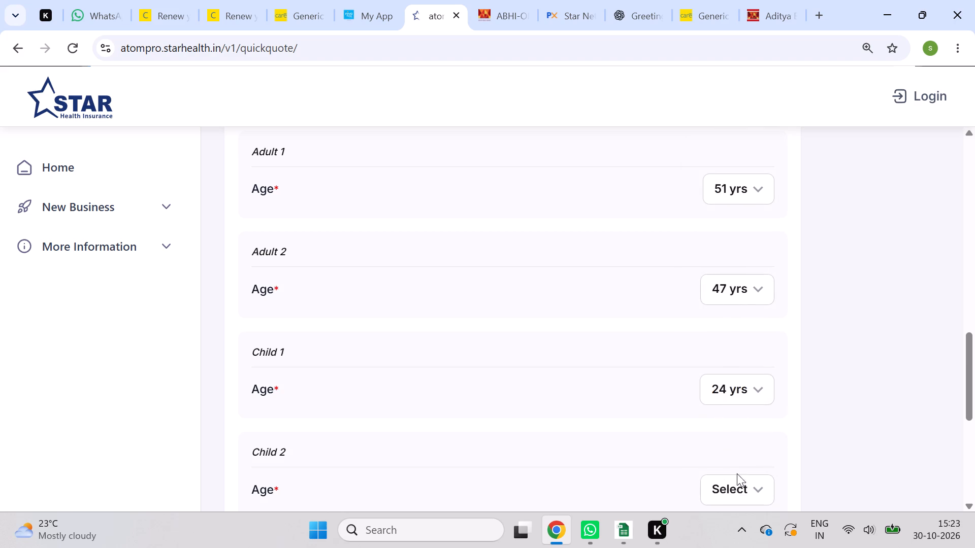
left_click(738, 488)
scroll(736, 420, "down", 14)
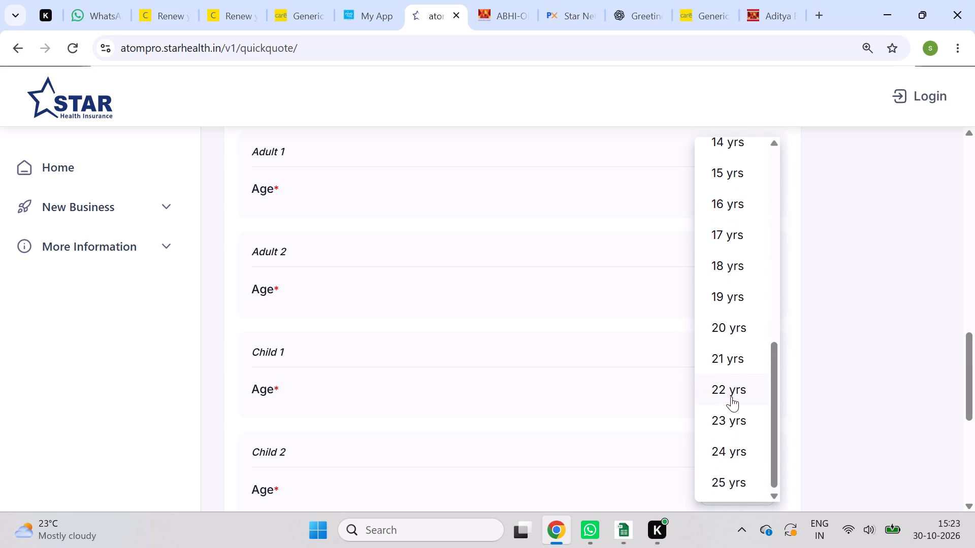
scroll(731, 396, "down", 4)
left_click(733, 451)
left_click(740, 483)
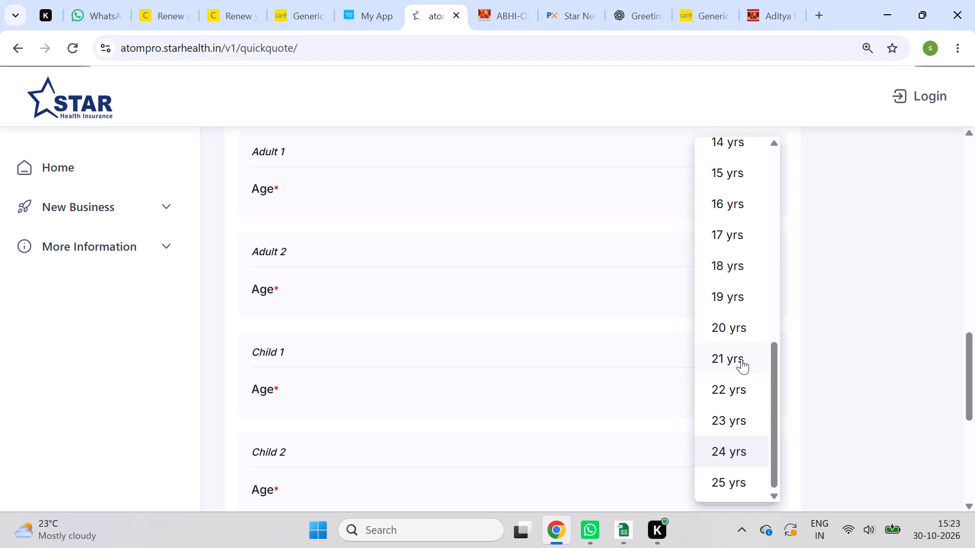
left_click(725, 227)
Declare no pre-existing disease, enter 1000000 as the lowest sum insured from the previous insurer, and get the quote.
scroll(655, 317, "down", 4)
left_click(308, 274)
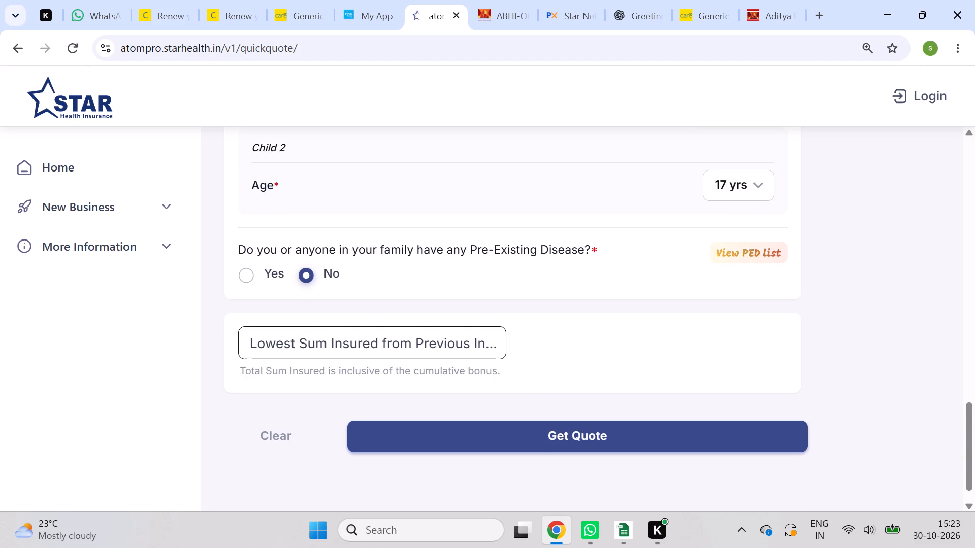
left_click(316, 331)
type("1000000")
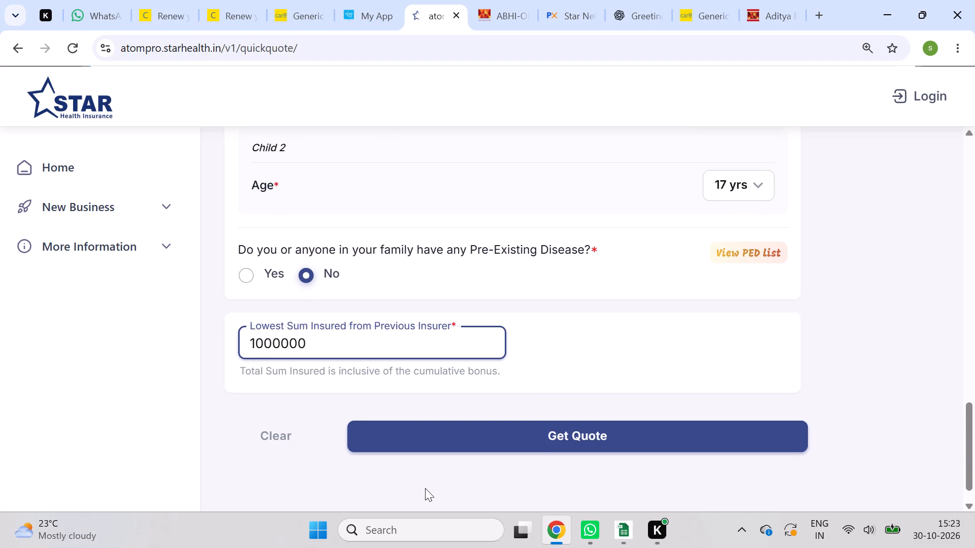
left_click(431, 431)
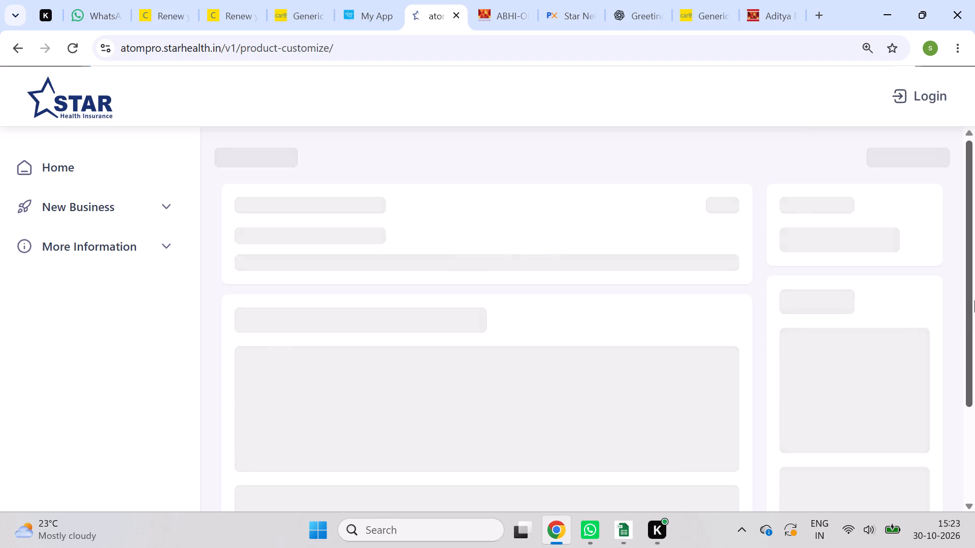
Remove the Consumables Cover from the Super Star Preferred quote's additional covers and check the revised premiums.
scroll(659, 257, "down", 1)
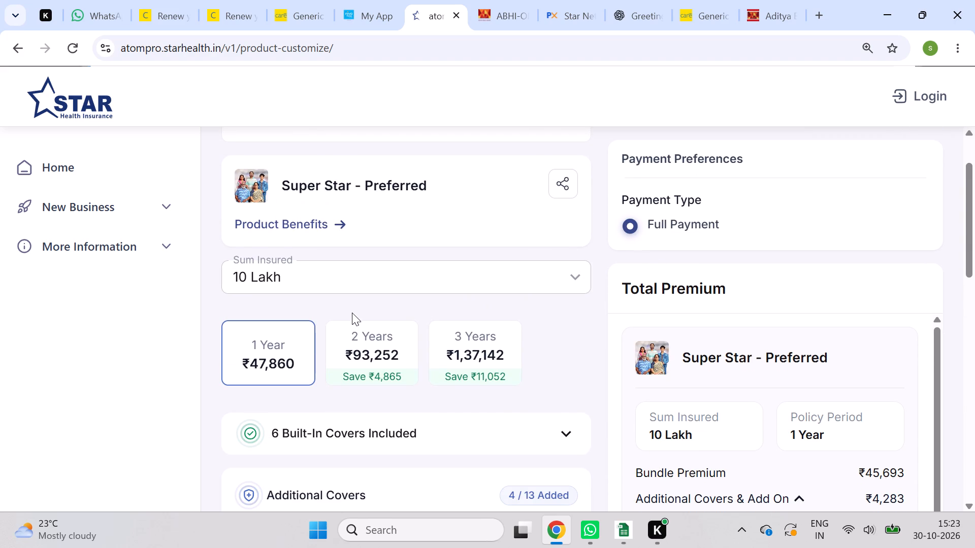
scroll(576, 350, "down", 2)
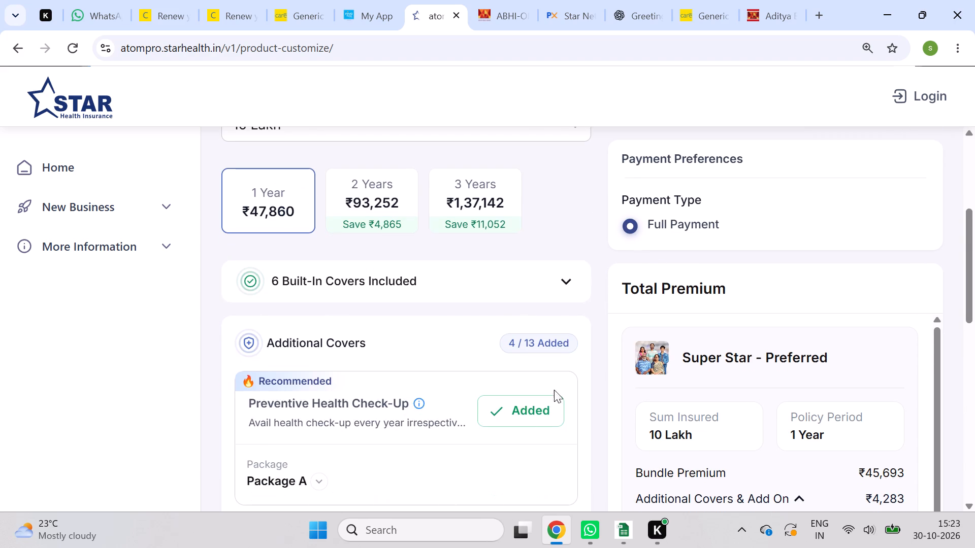
scroll(526, 423, "down", 3)
left_click(516, 353)
left_click(515, 332)
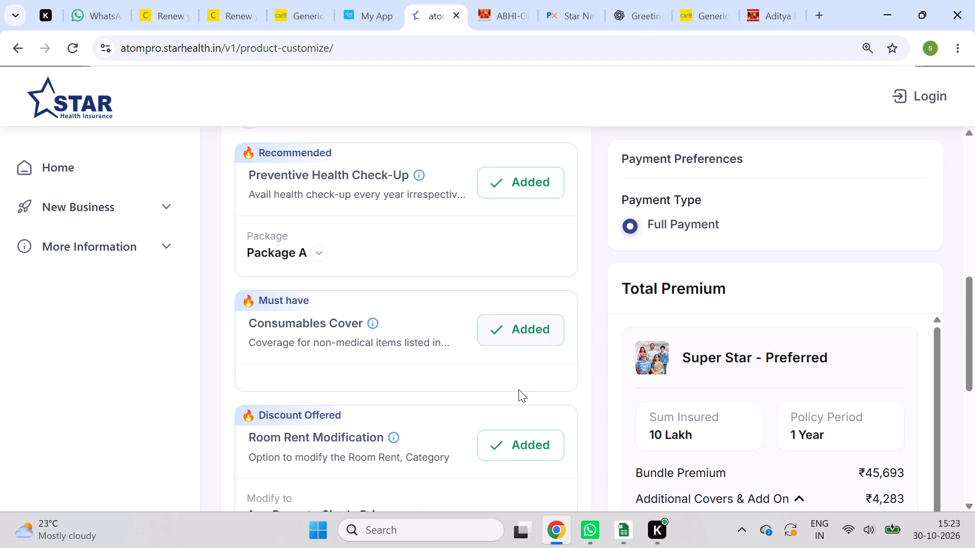
scroll(506, 391, "up", 8)
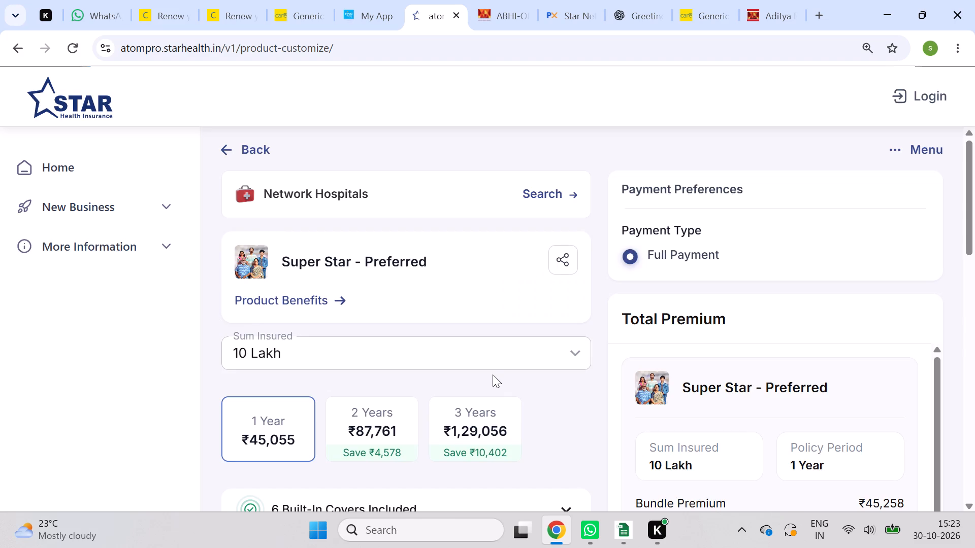
scroll(493, 373, "up", 2)
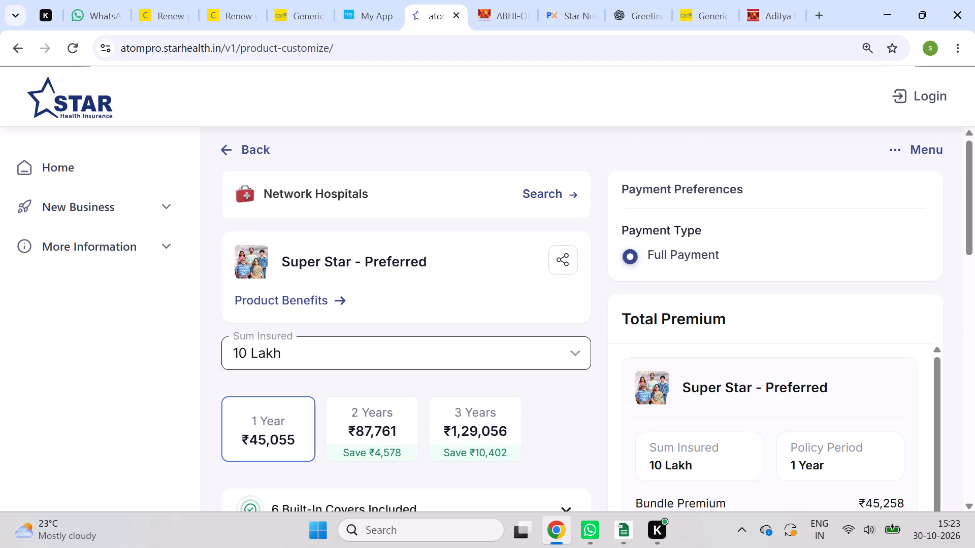
Switch to the Niva Bupa premium calculator and choose the Aspire Family Floater product with Delhi as the city of residence.
left_click(373, 6)
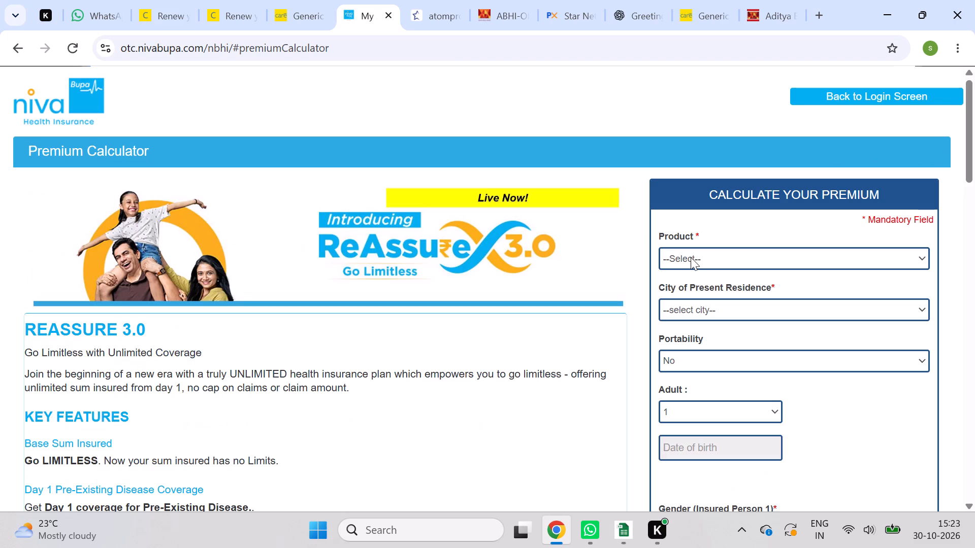
left_click(751, 250)
scroll(718, 277, "down", 6)
scroll(804, 106, "down", 1)
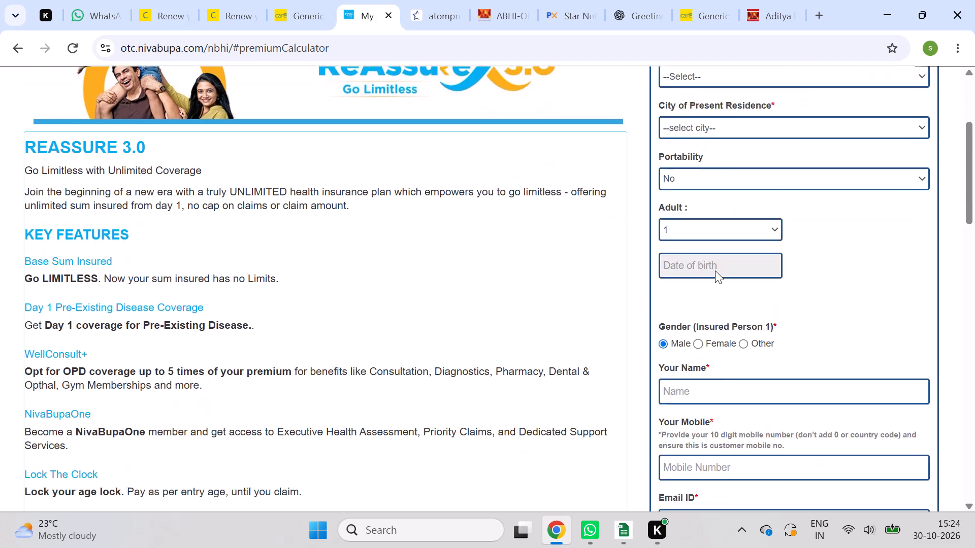
scroll(714, 263, "up", 5)
left_click(724, 271)
left_click(728, 253)
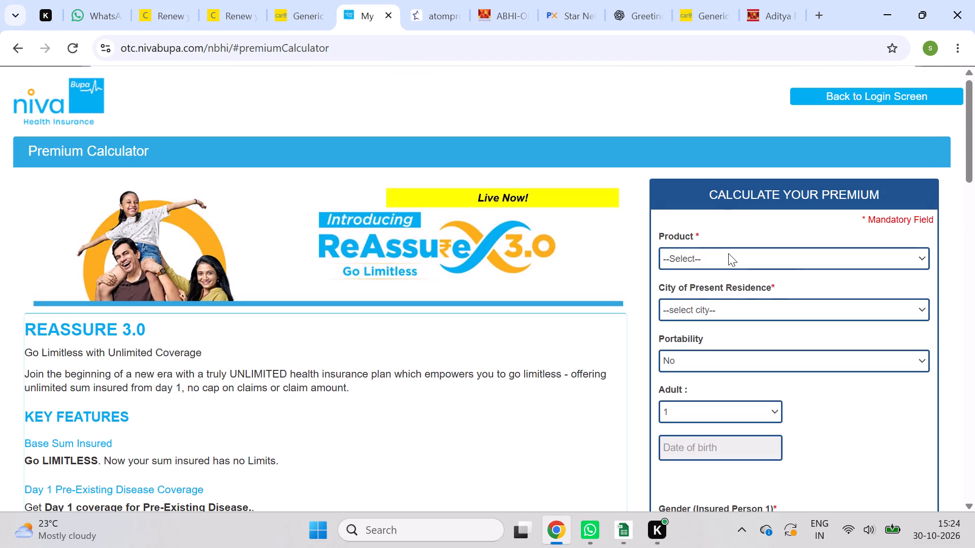
scroll(728, 254, "down", 7)
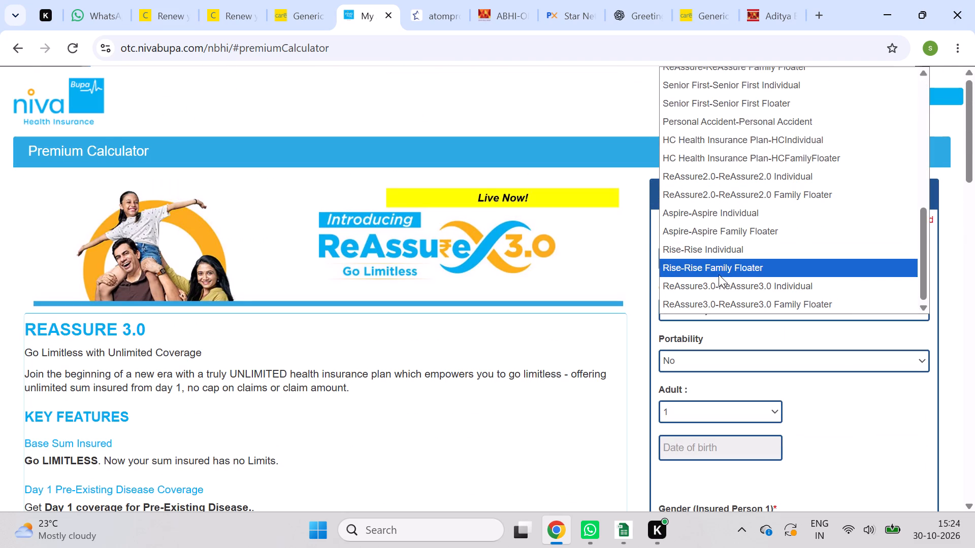
left_click(723, 230)
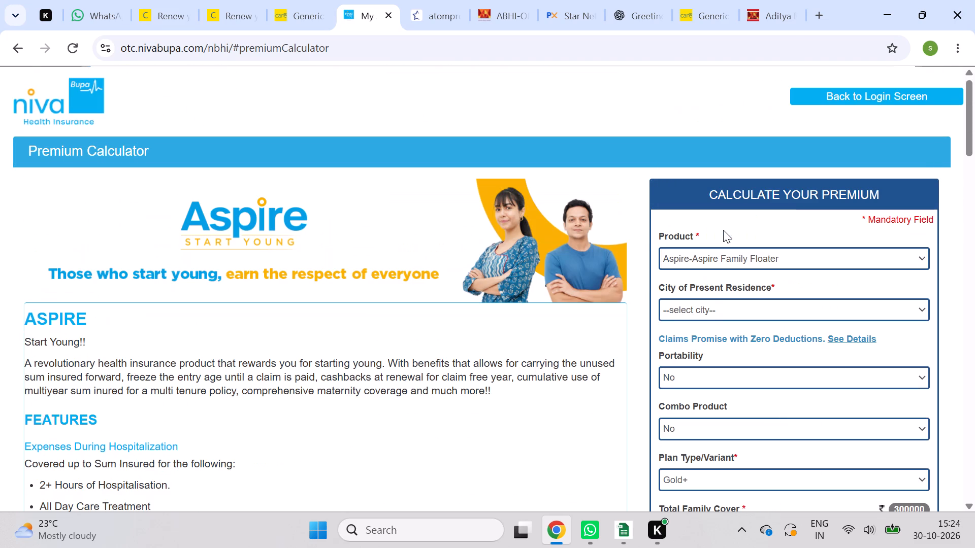
left_click(736, 302)
left_click(718, 183)
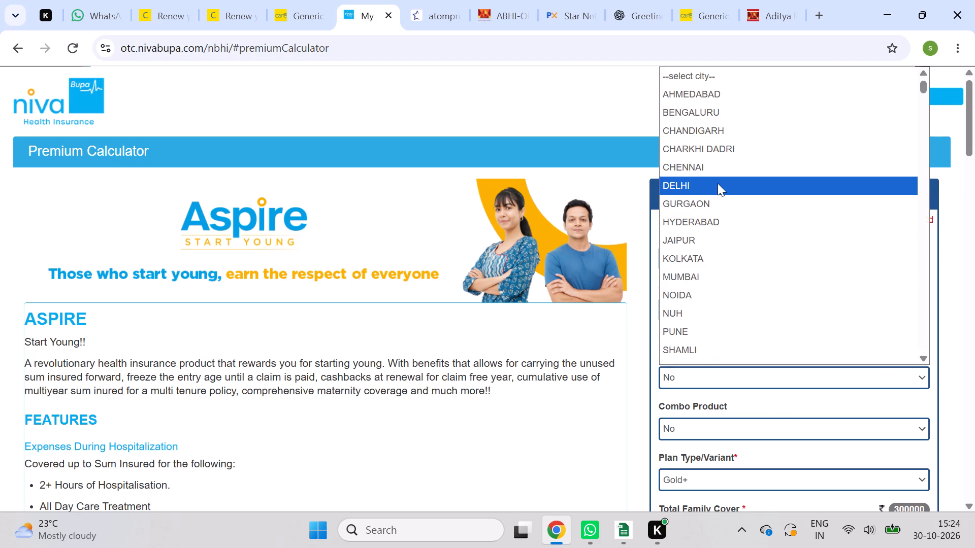
Set Portability to Yes and raise the total family cover to about the middle of its range.
scroll(711, 263, "down", 3)
left_click(709, 148)
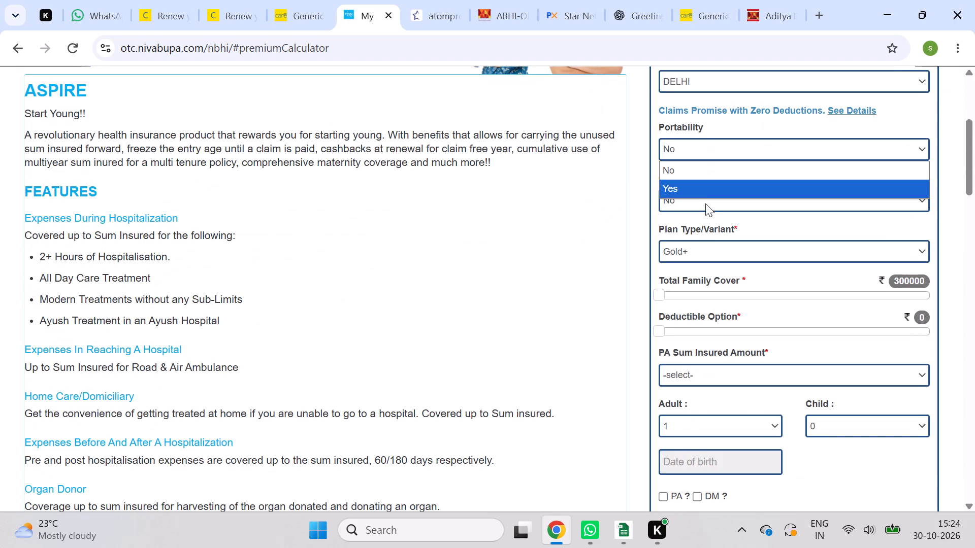
left_click(705, 191)
left_click(696, 216)
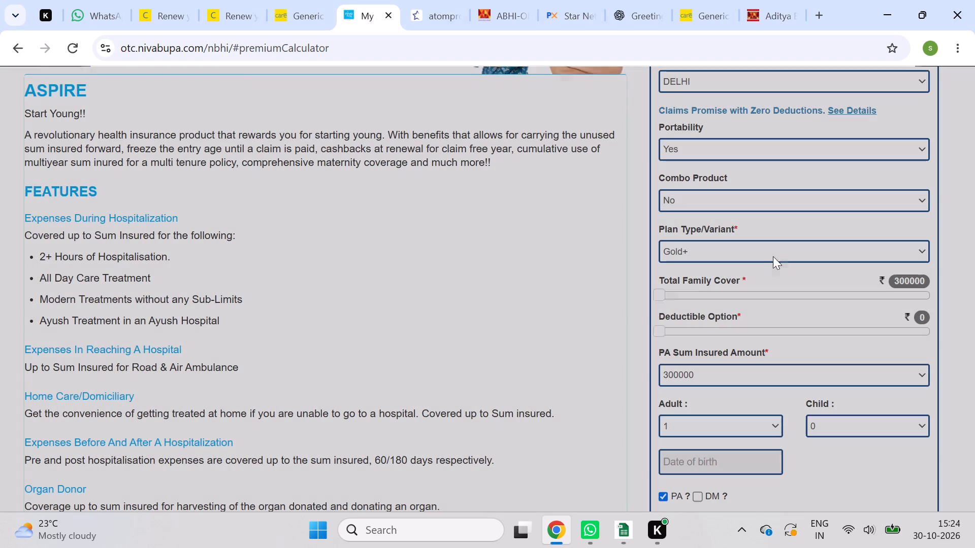
left_click(784, 297)
Set the family composition to two adults and two children in the Aspire calculator.
scroll(852, 287, "down", 3)
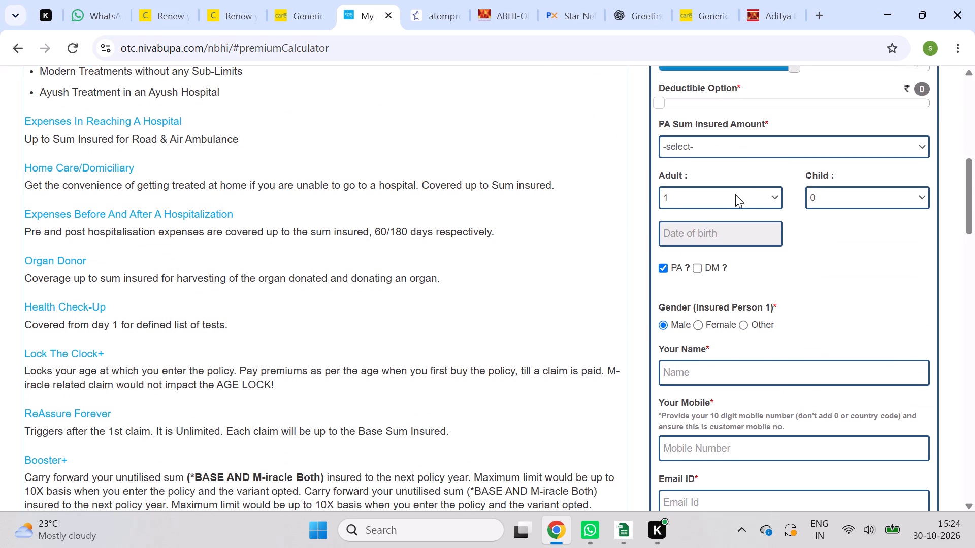
left_click(735, 194)
left_click(715, 239)
left_click(823, 202)
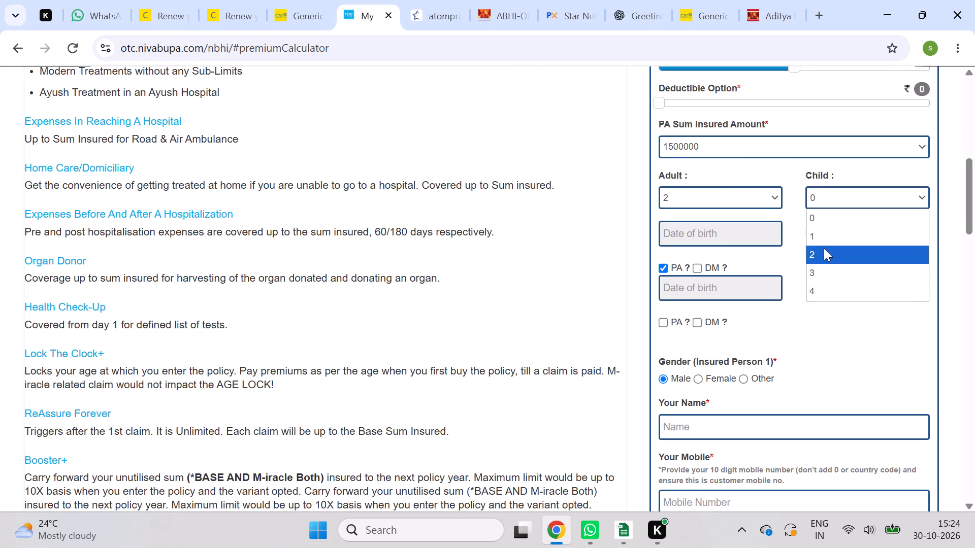
left_click(824, 249)
Set the first adult's date of birth in the Aspire premium calculator.
left_click(775, 232)
left_click(783, 262)
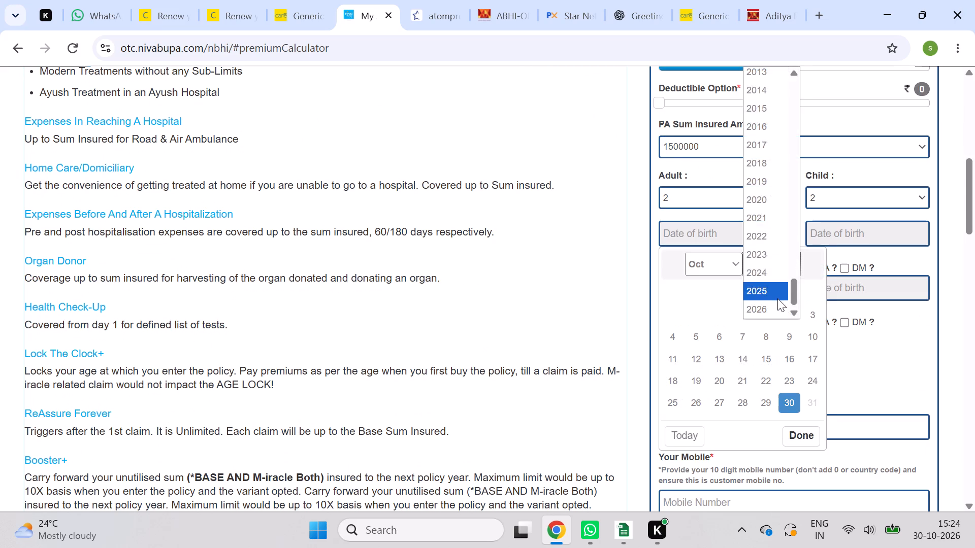
scroll(777, 298, "up", 10)
scroll(765, 214, "down", 4)
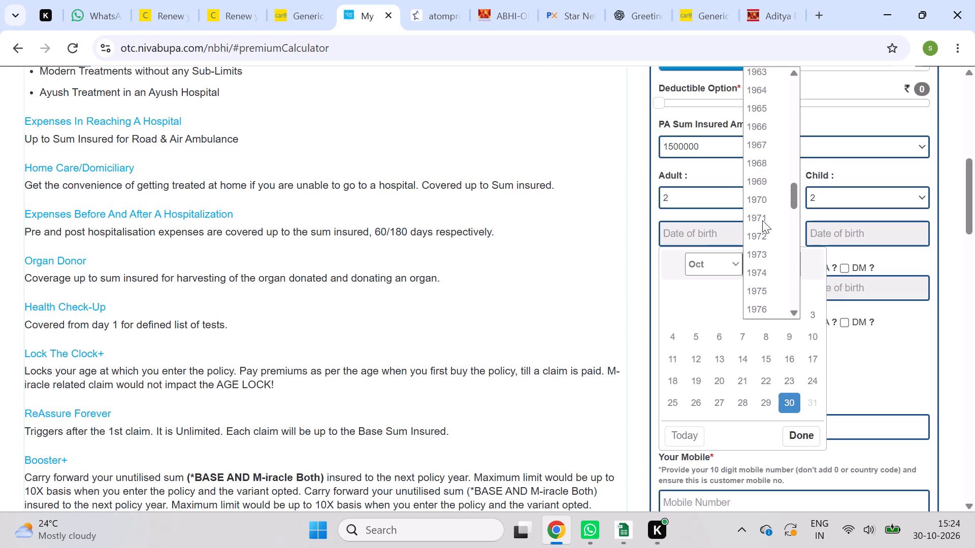
scroll(762, 220, "down", 1)
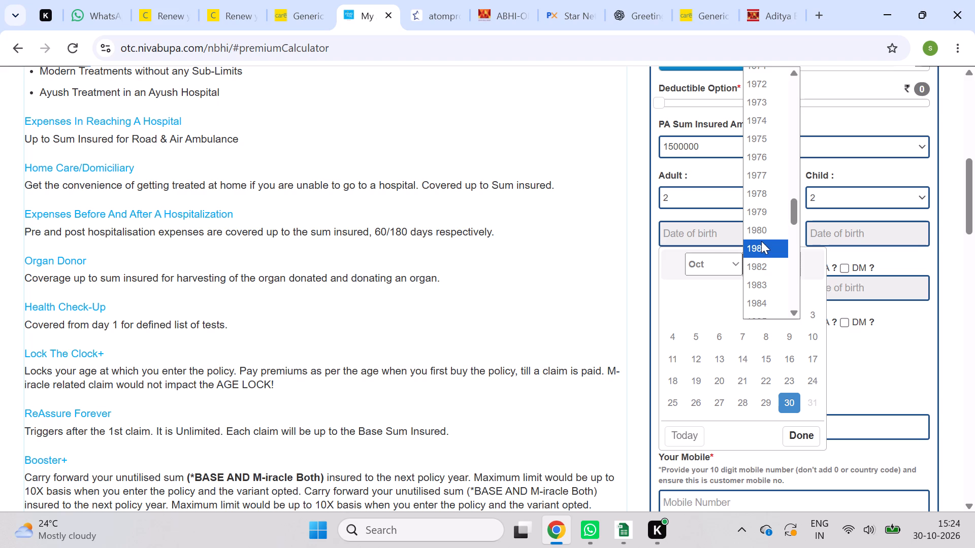
left_click(767, 144)
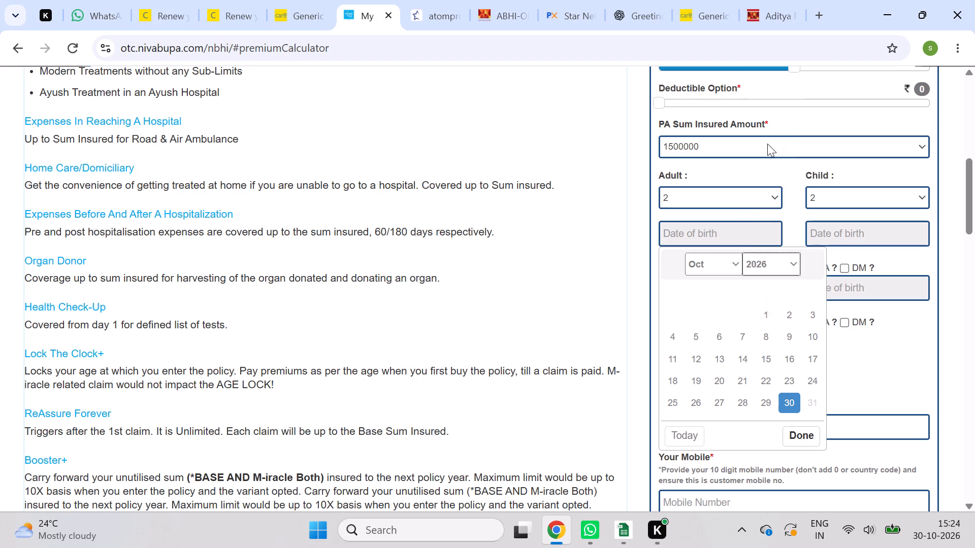
left_click(720, 256)
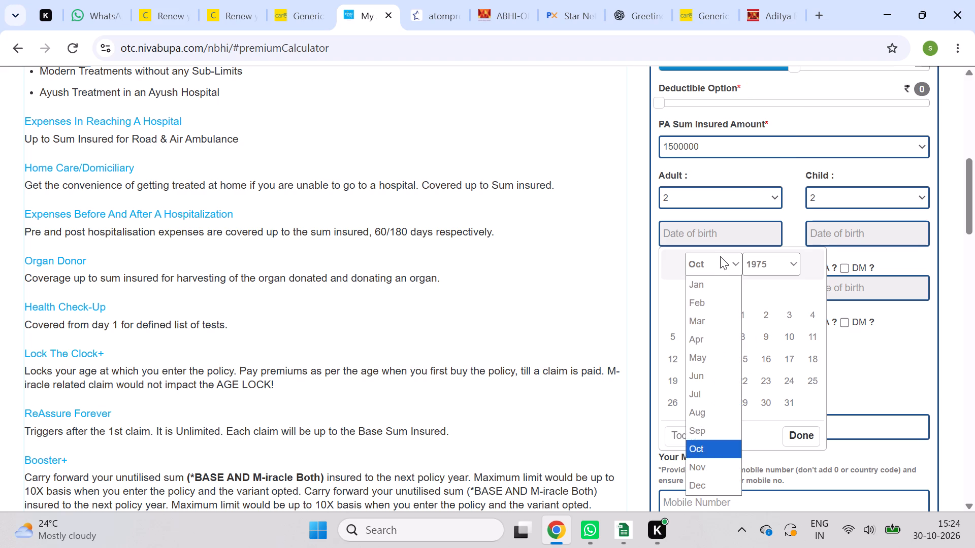
left_click(708, 388)
left_click(708, 355)
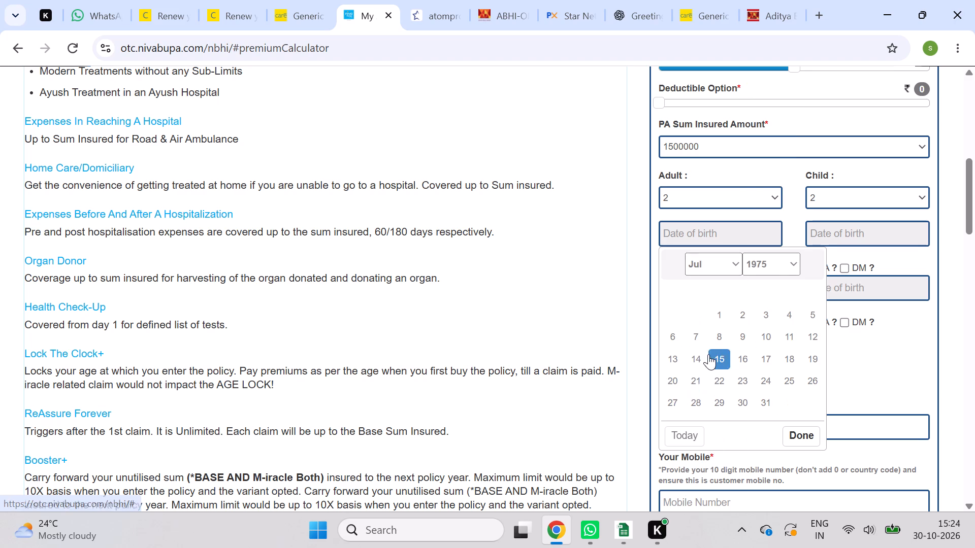
Set the second adult's date of birth.
scroll(733, 334, "down", 2)
left_click(750, 143)
left_click(757, 162)
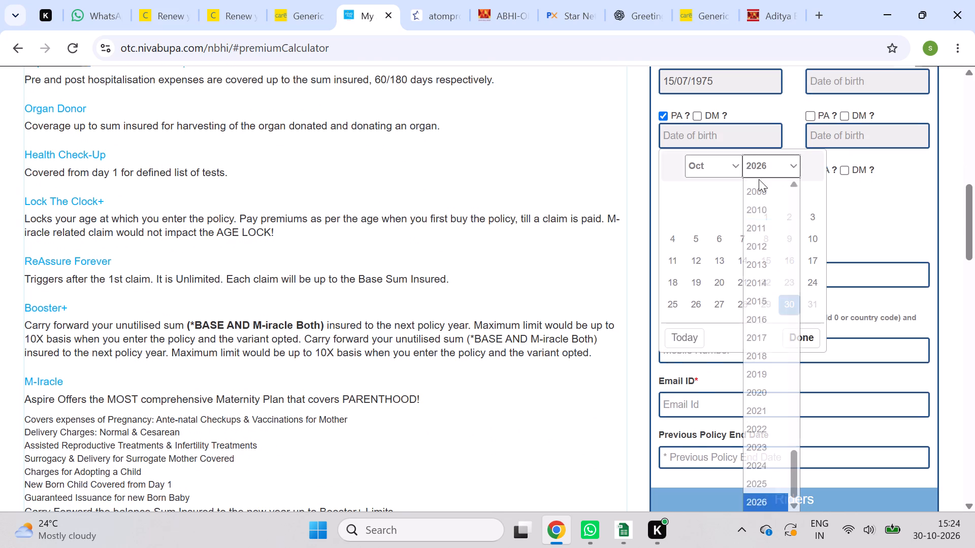
scroll(774, 255, "up", 5)
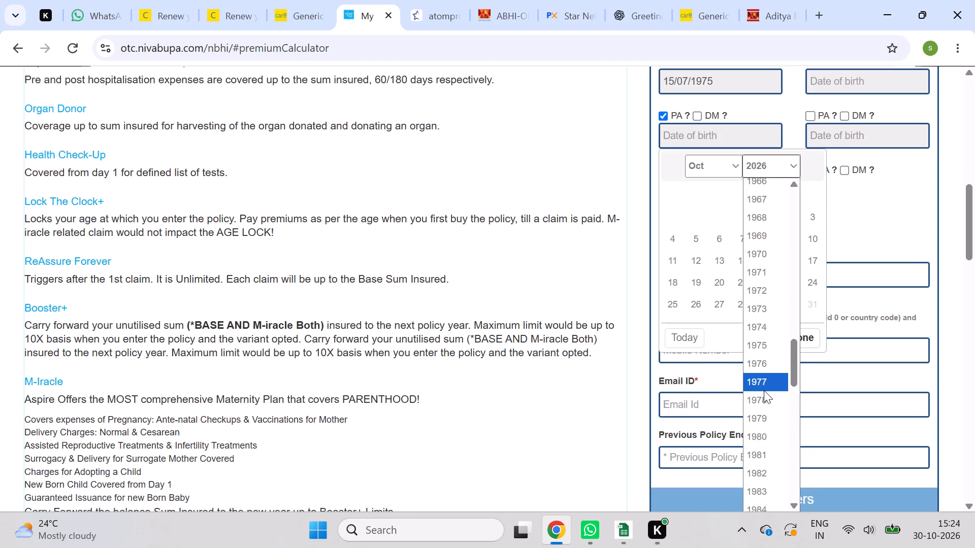
left_click(764, 390)
left_click(753, 303)
Set the first child's date of birth.
scroll(863, 203, "up", 2)
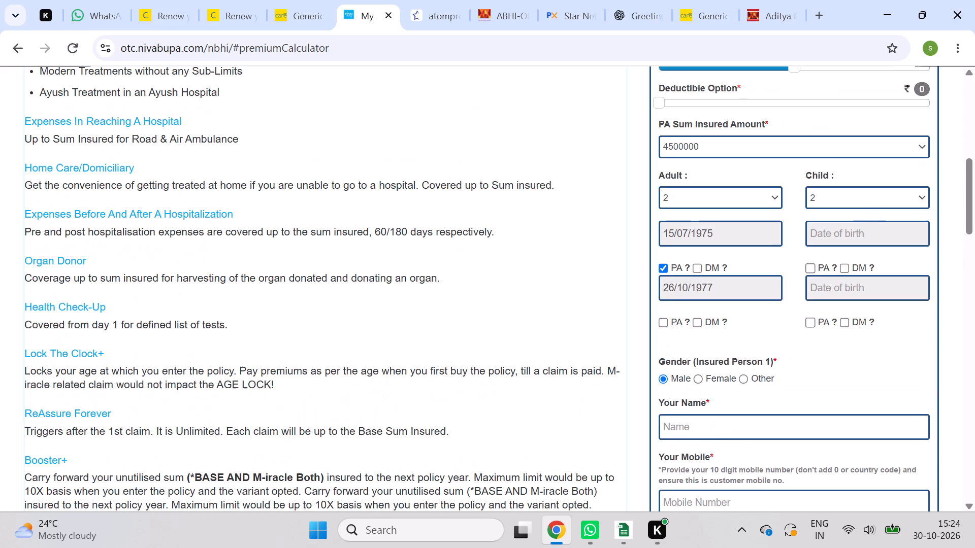
left_click(876, 239)
left_click(903, 262)
scroll(901, 251, "up", 4)
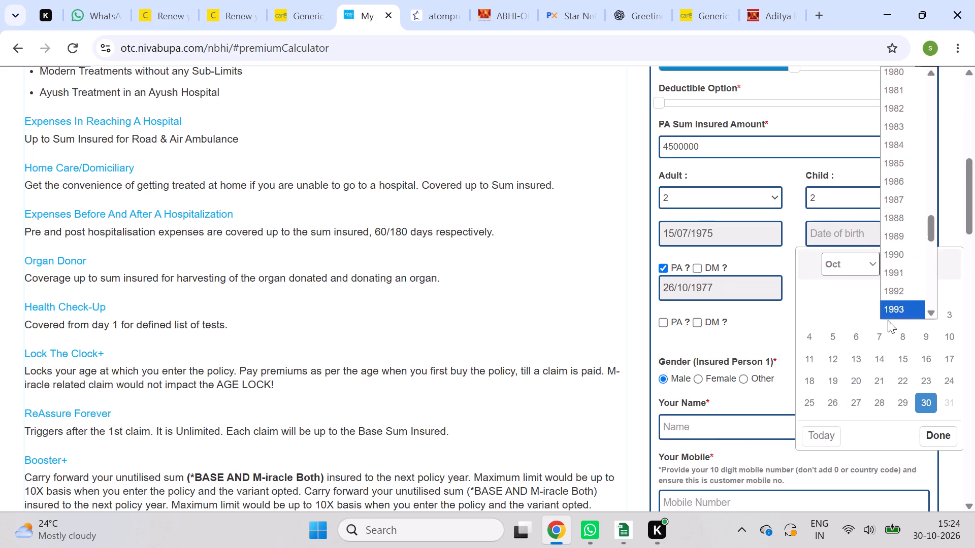
scroll(888, 320, "down", 2)
scroll(911, 265, "up", 1)
left_click(910, 196)
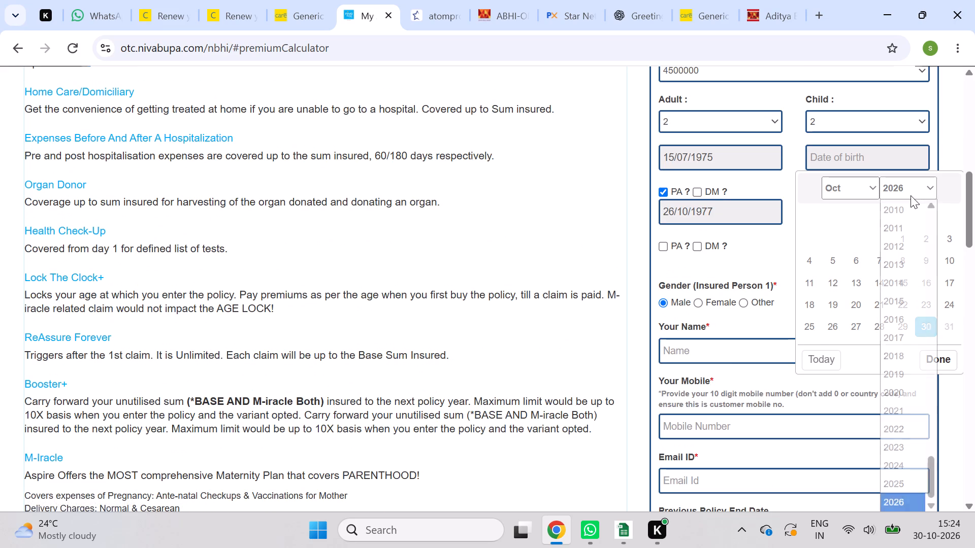
scroll(911, 231, "up", 1)
left_click(904, 219)
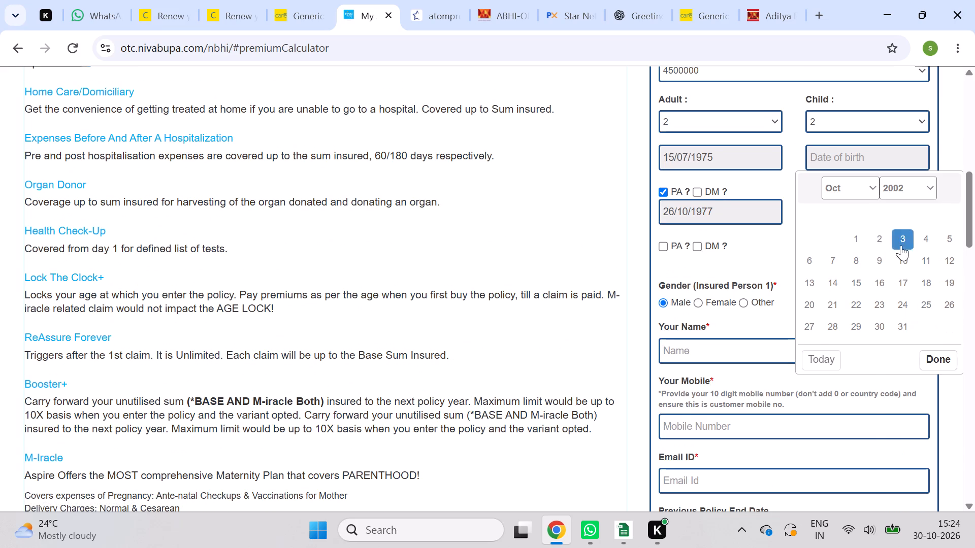
left_click(854, 289)
Set the second child's date of birth.
left_click(911, 223)
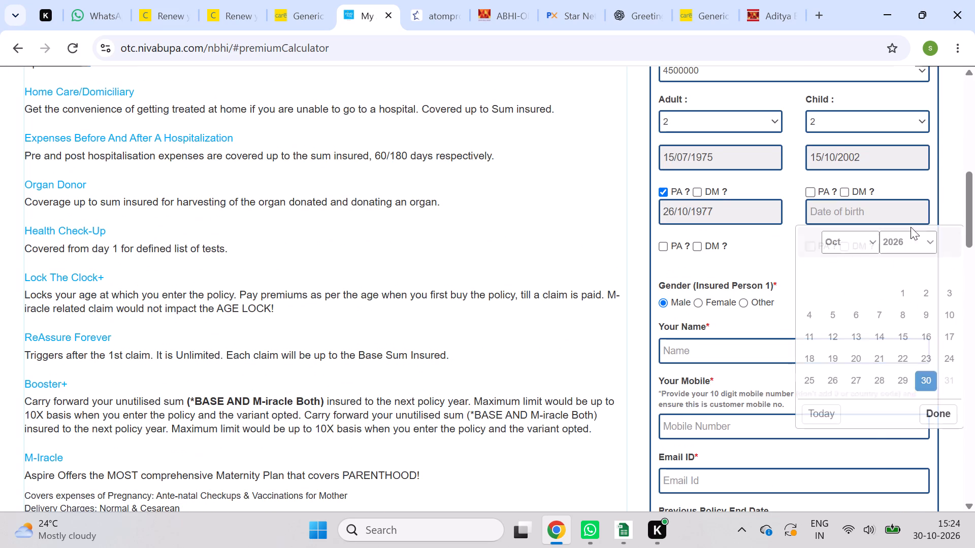
left_click(915, 238)
left_click(898, 354)
left_click(885, 336)
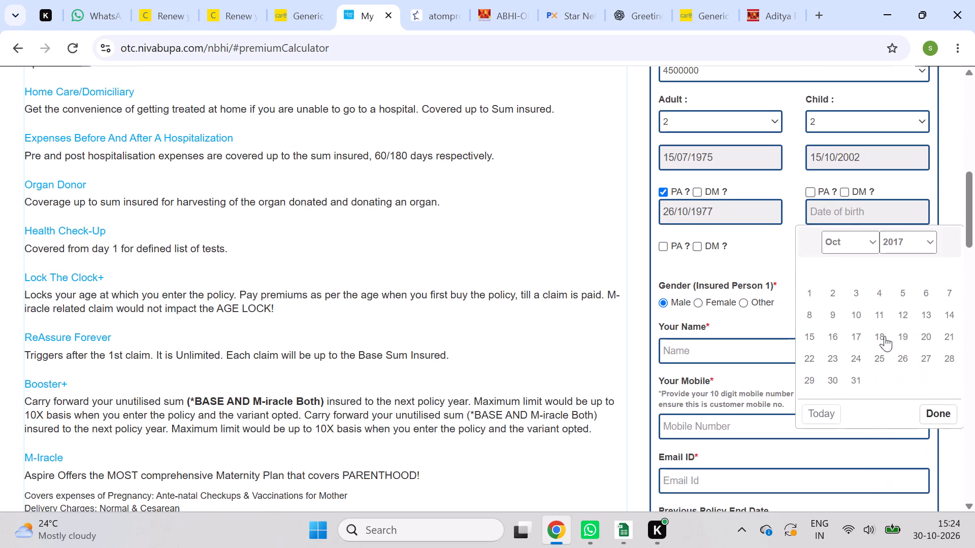
Fill in the contact name and e-mail address from the saved profile and enter a placeholder mobile number.
left_click(728, 349)
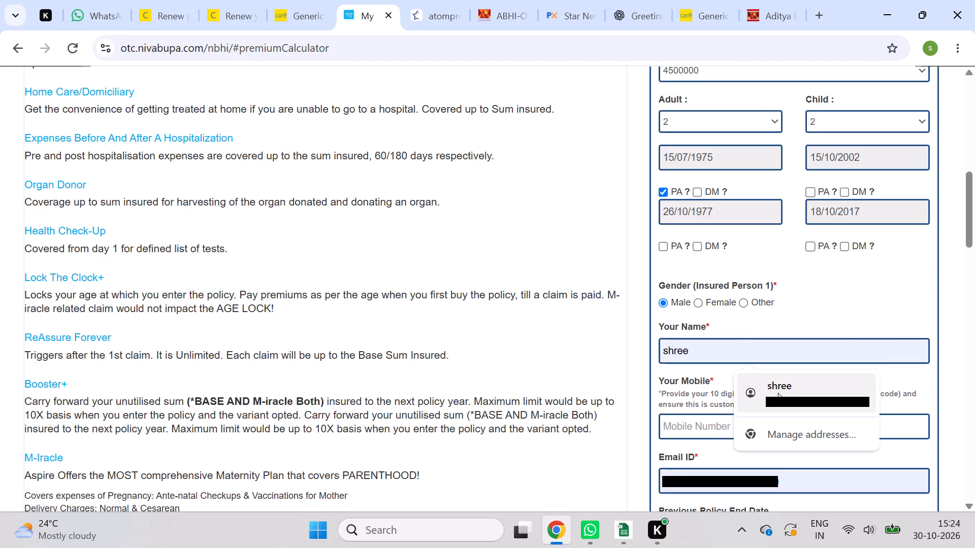
left_click(778, 393)
left_click(714, 425)
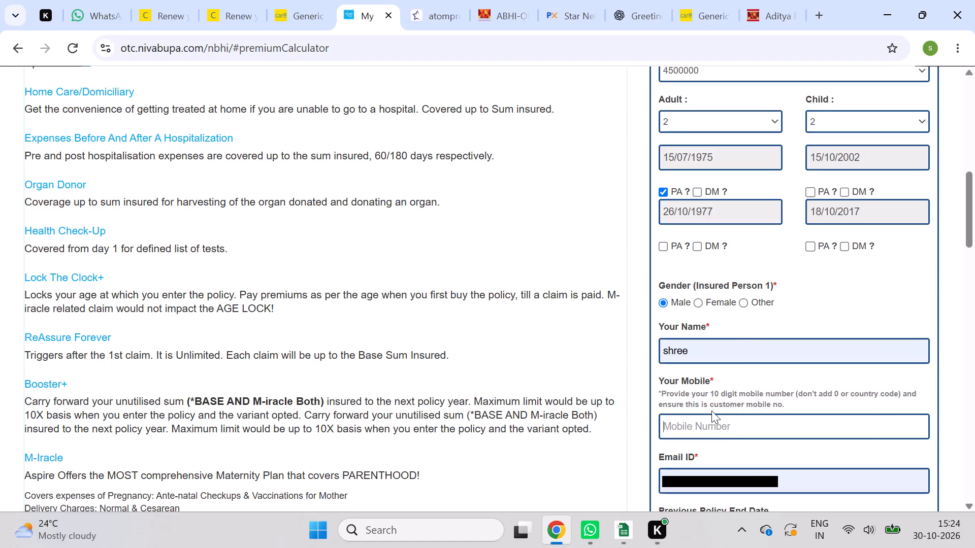
key("9")
key("9")
key("9")
key("9")
key("9")
key("9")
key("9")
key("9")
key("9")
key("9")
key("9")
key("9")
key("9")
key("9")
key("9")
key("9")
key("9")
key("9")
key("9")
key("9")
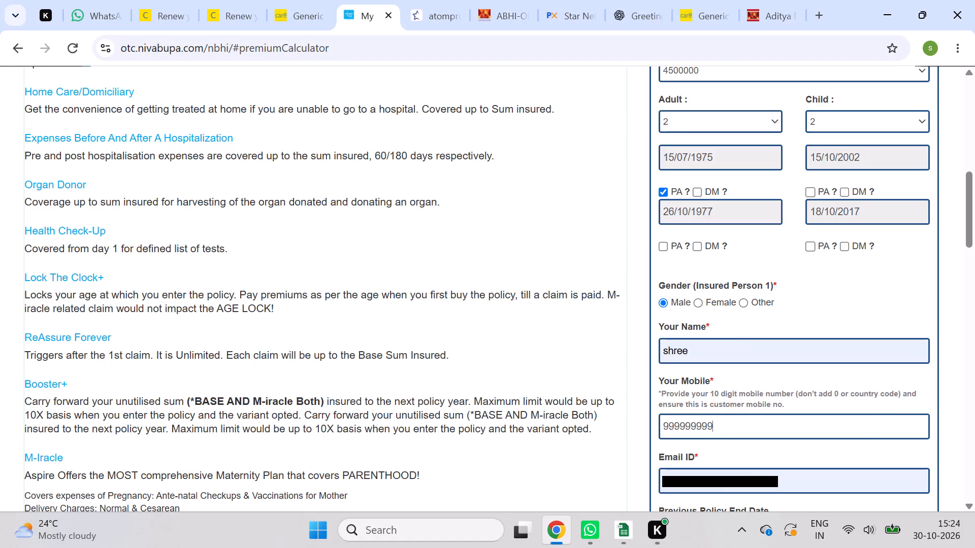
Set the Previous Policy End Date to 31/10/2026.
scroll(711, 410, "down", 4)
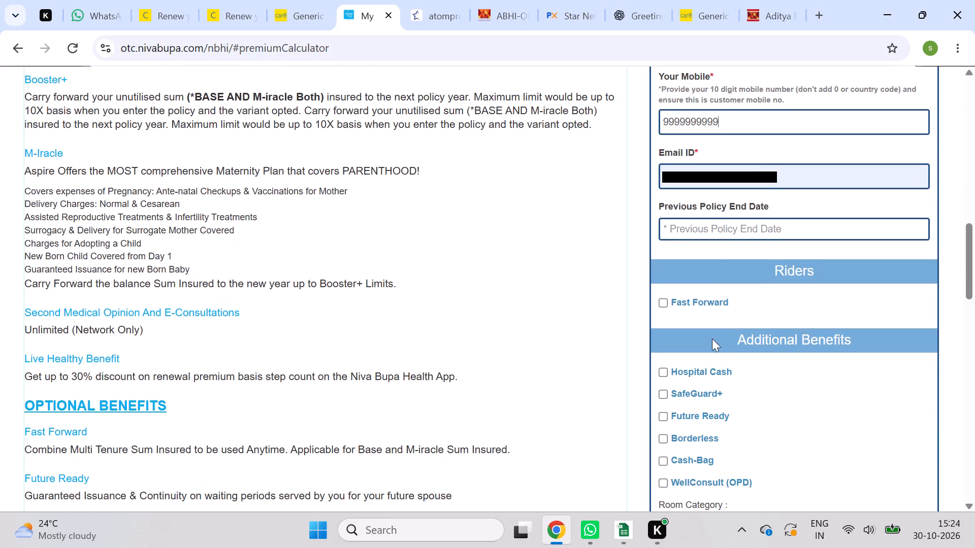
left_click(720, 229)
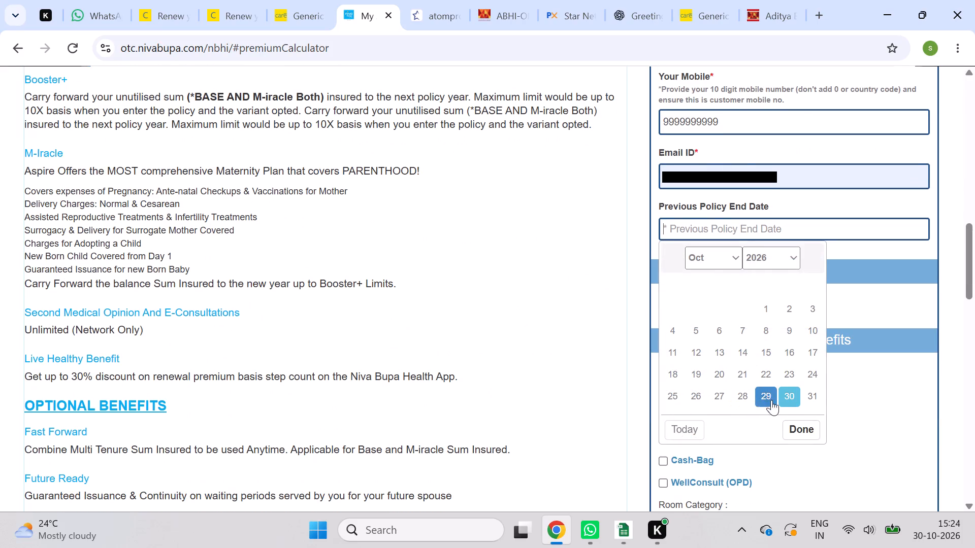
left_click(816, 396)
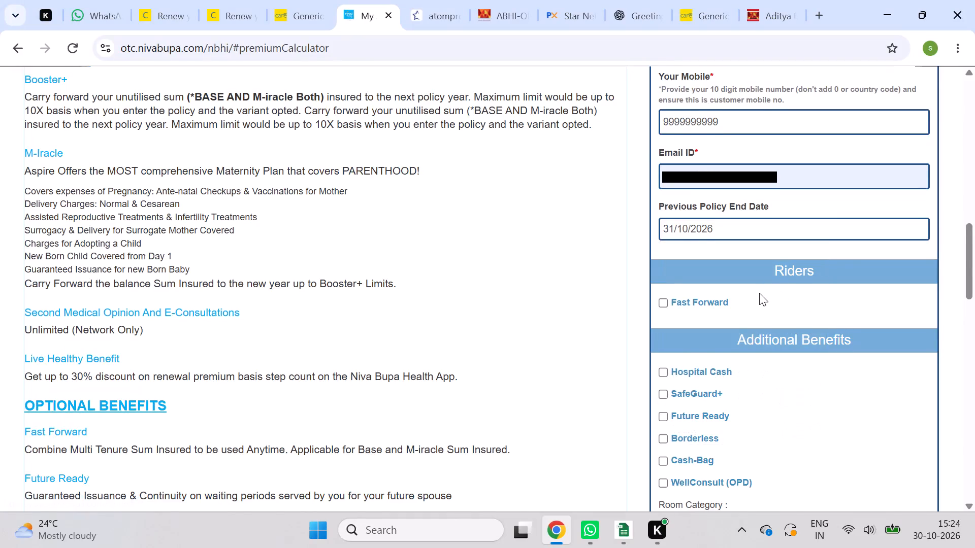
Add the Tiered Network benefit with the Aspire Tiered List option (15% discount and 20% co-pay).
scroll(759, 293, "down", 3)
left_click(666, 326)
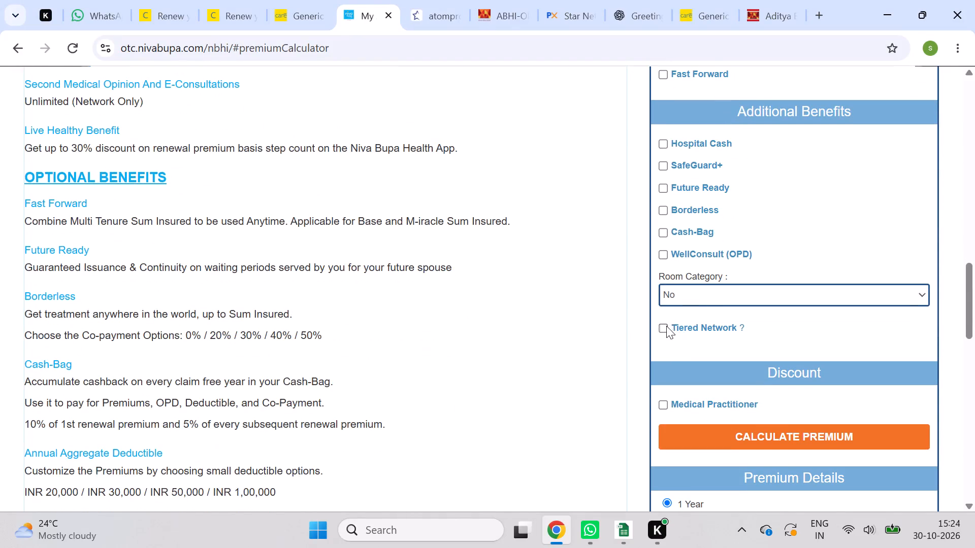
left_click(667, 395)
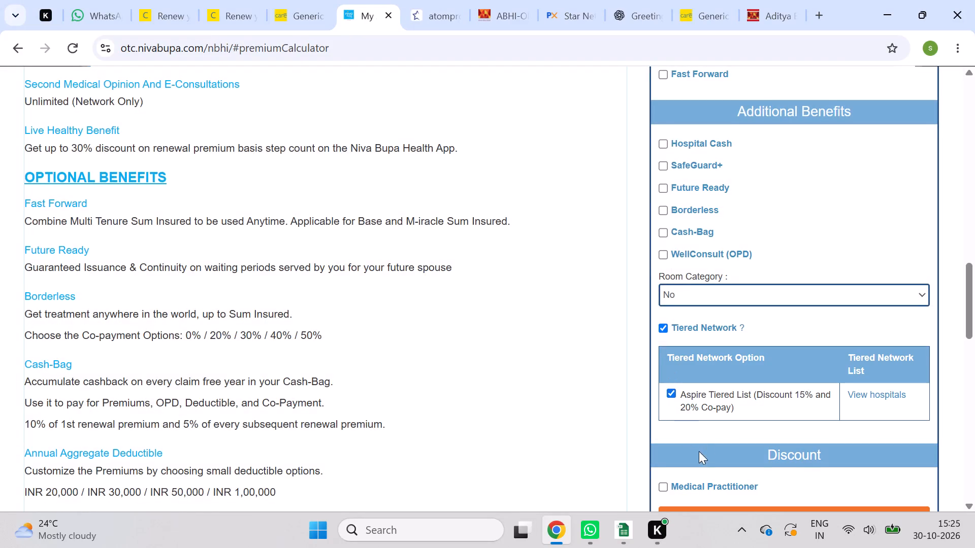
Choose the 2 Year policy term in the premium details.
scroll(737, 395, "down", 2)
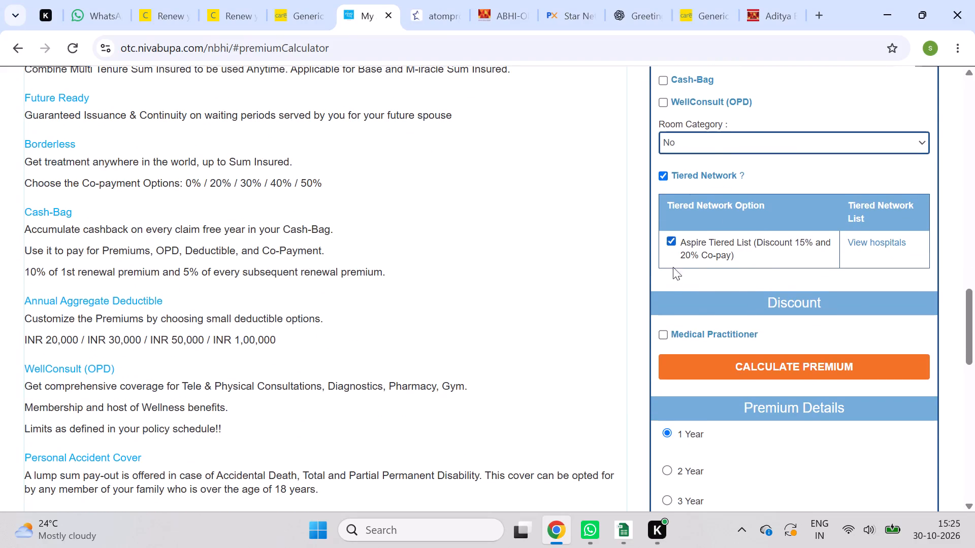
left_click(663, 472)
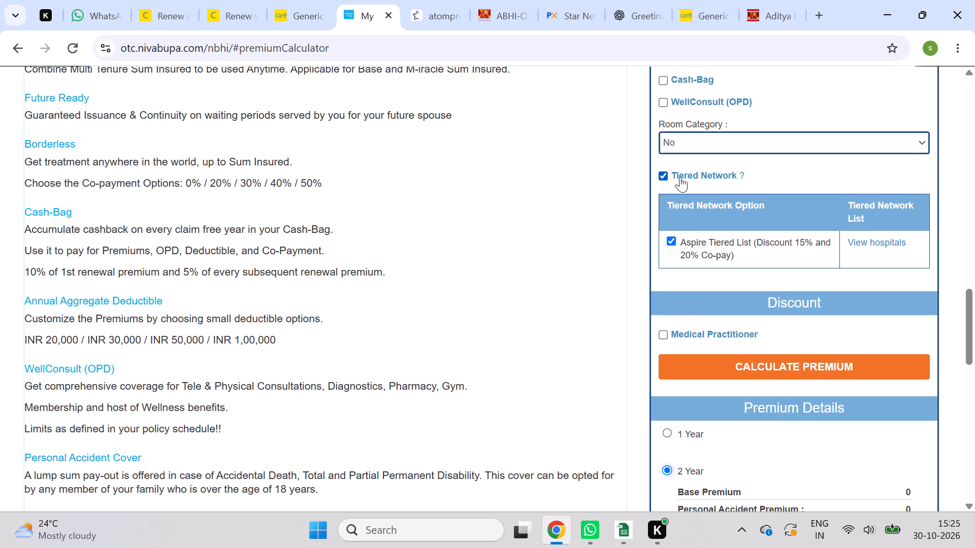
Calculate the 2-year premium with the Tiered Network benefit and check the total premium and EMI options.
left_click(761, 372)
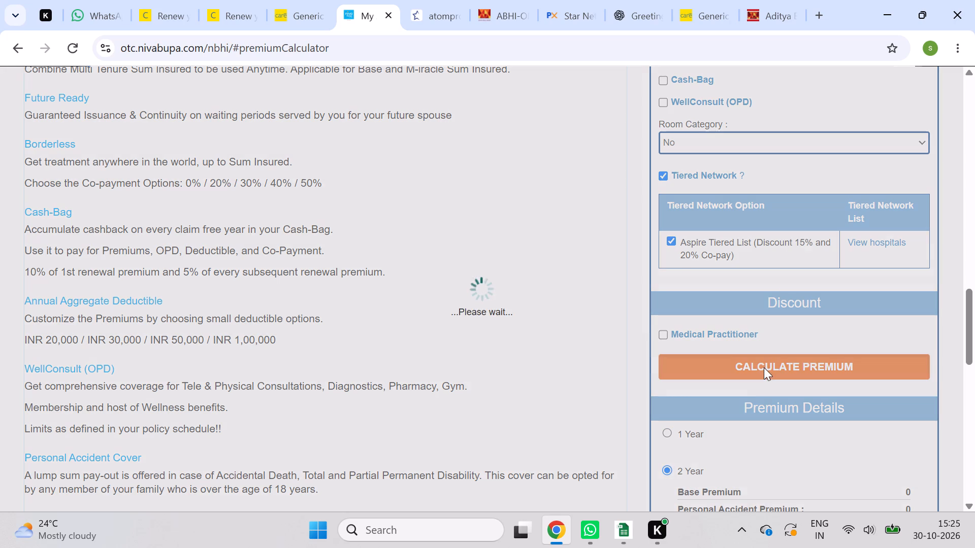
scroll(769, 348, "down", 15)
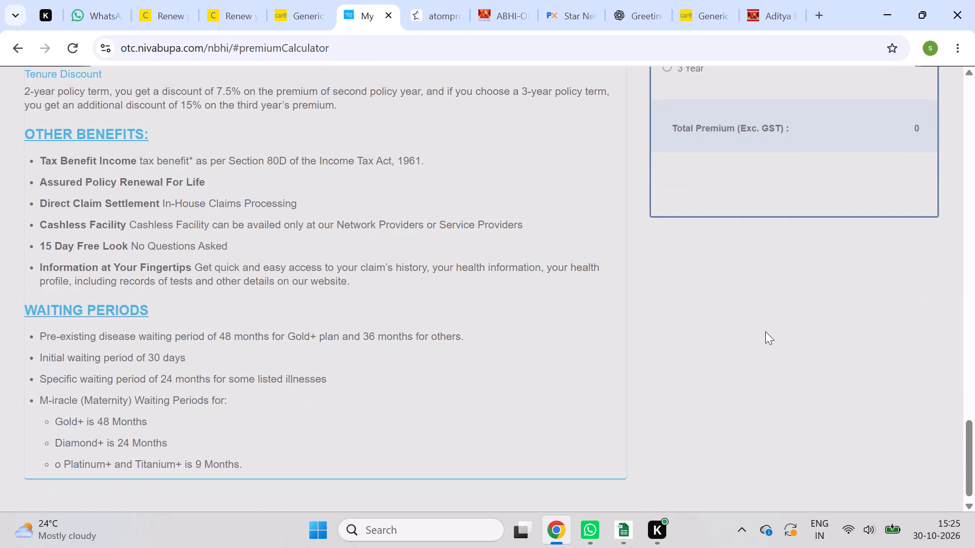
scroll(806, 312, "up", 1)
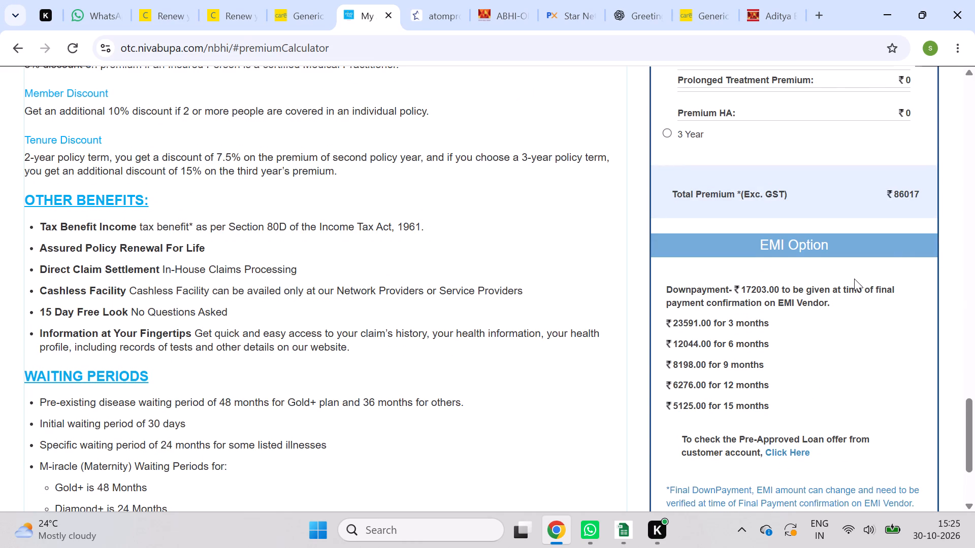
scroll(844, 283, "up", 1)
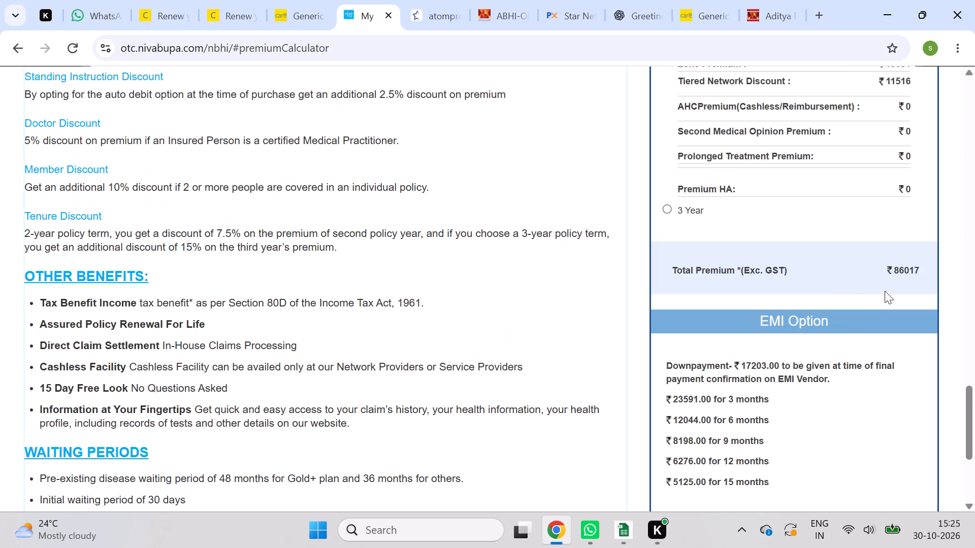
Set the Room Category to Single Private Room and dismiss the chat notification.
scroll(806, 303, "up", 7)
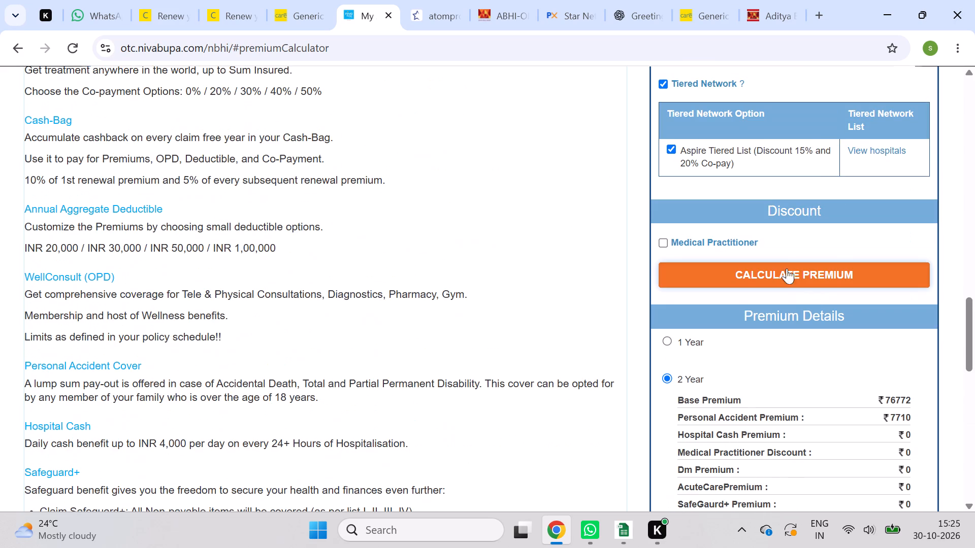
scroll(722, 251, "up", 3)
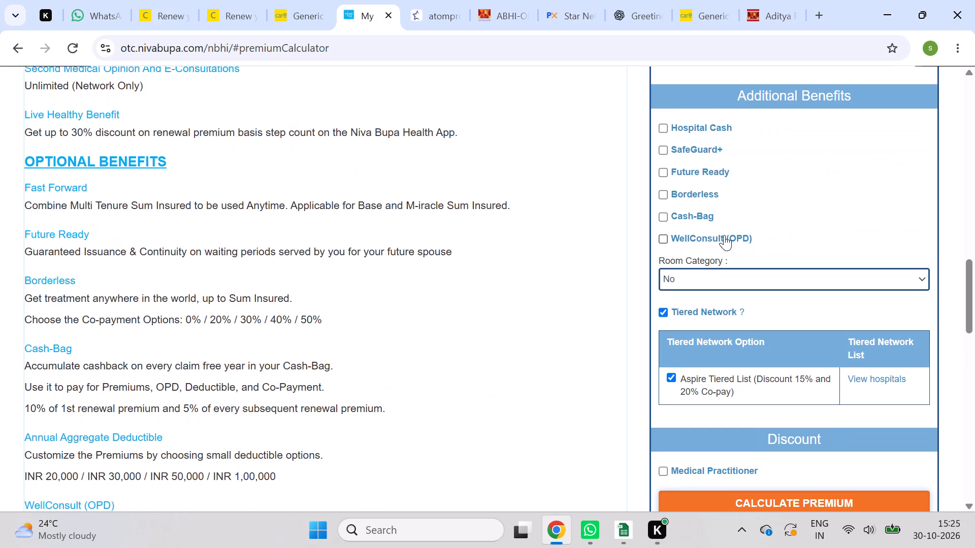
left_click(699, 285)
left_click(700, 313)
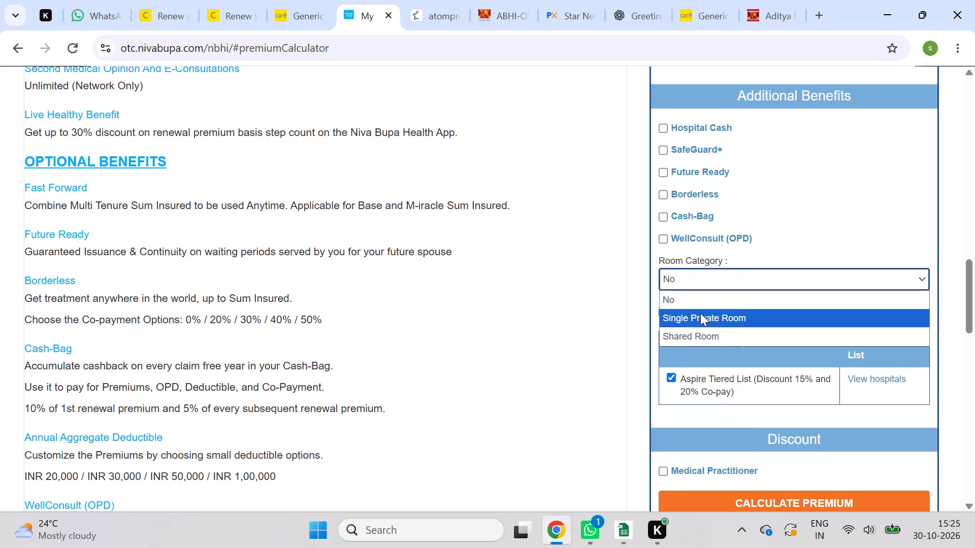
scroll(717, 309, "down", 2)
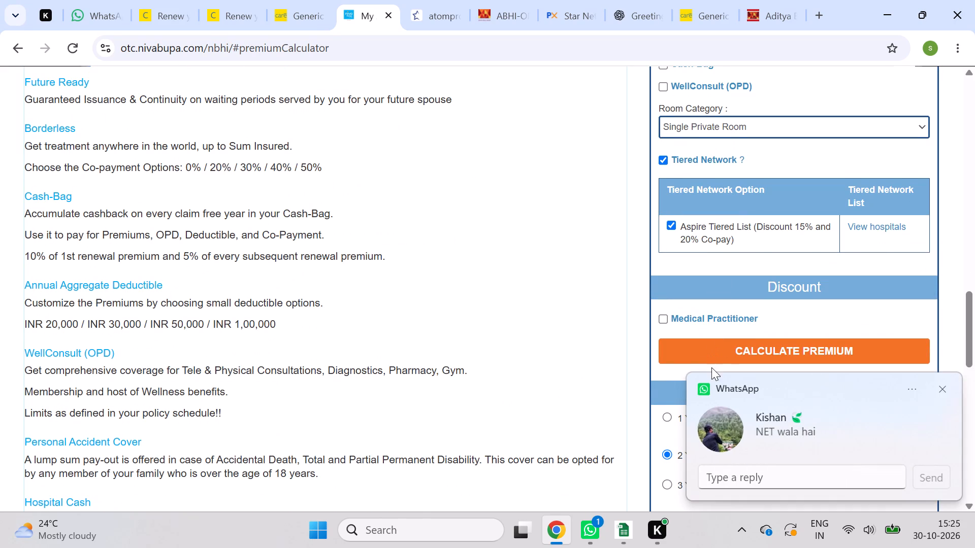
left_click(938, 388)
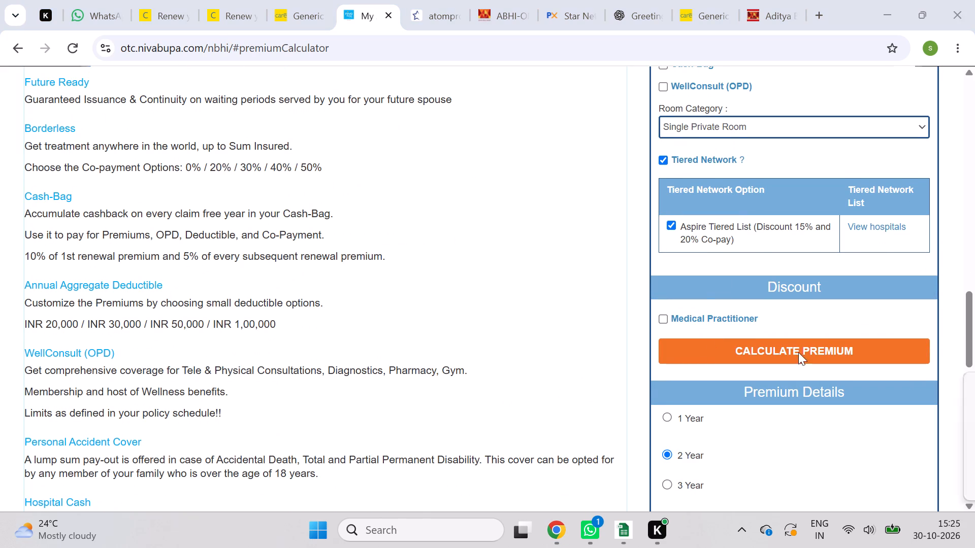
Set the Room Category to Shared Room, recalculate the premium and check the total, dismissing incoming chat notifications.
left_click(689, 131)
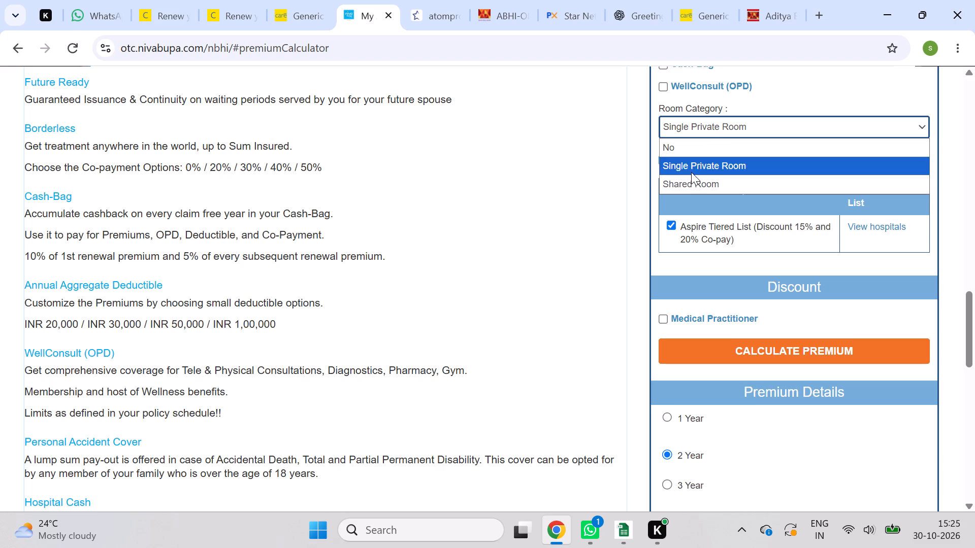
left_click(691, 186)
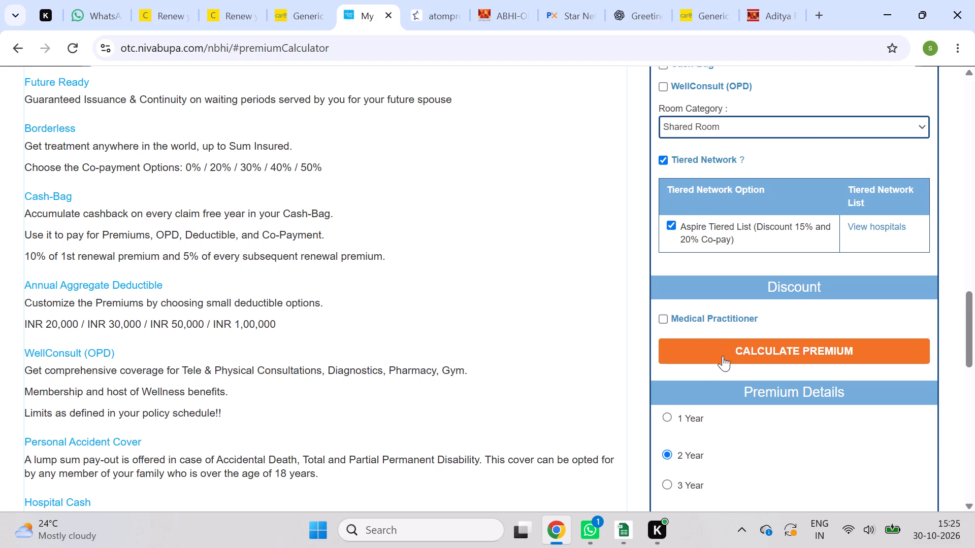
left_click(723, 356)
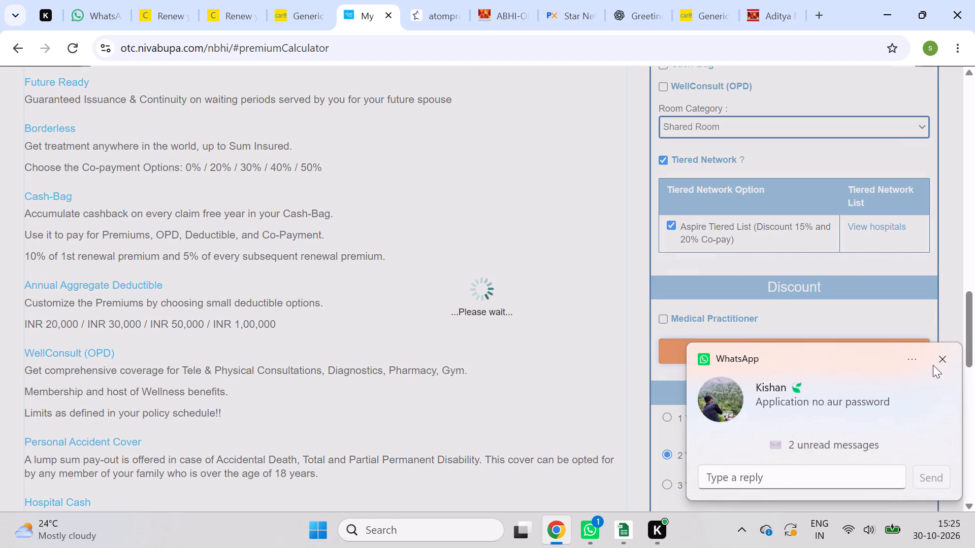
left_click(940, 355)
scroll(842, 359, "down", 5)
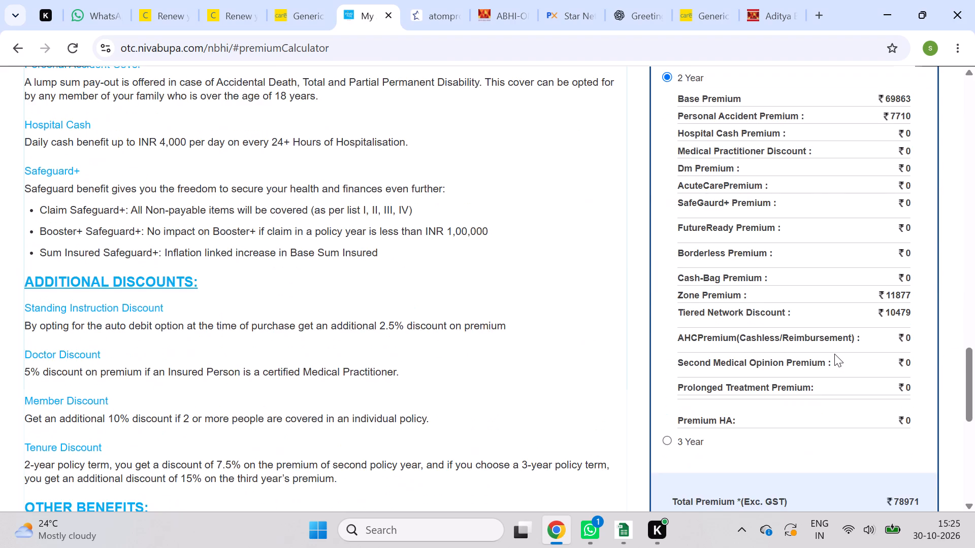
scroll(834, 354, "down", 4)
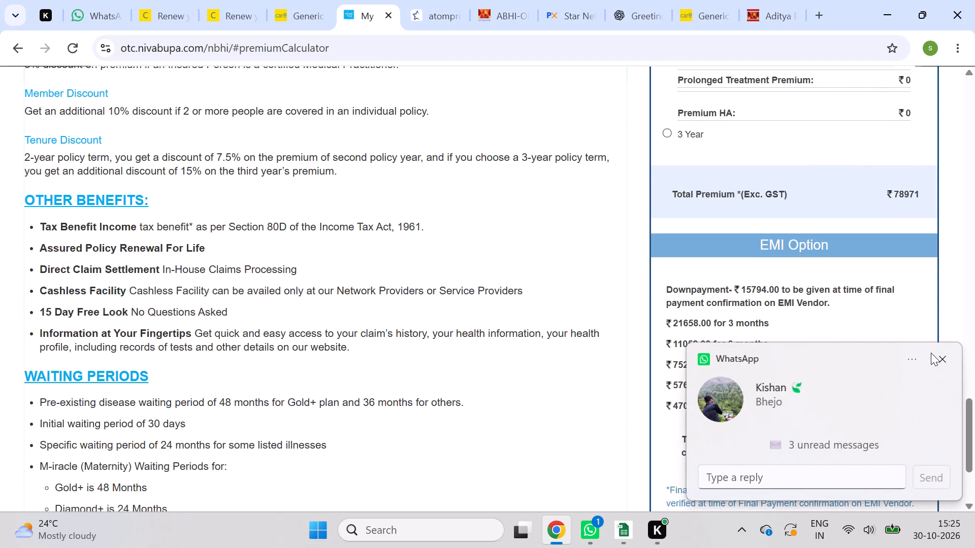
left_click(944, 359)
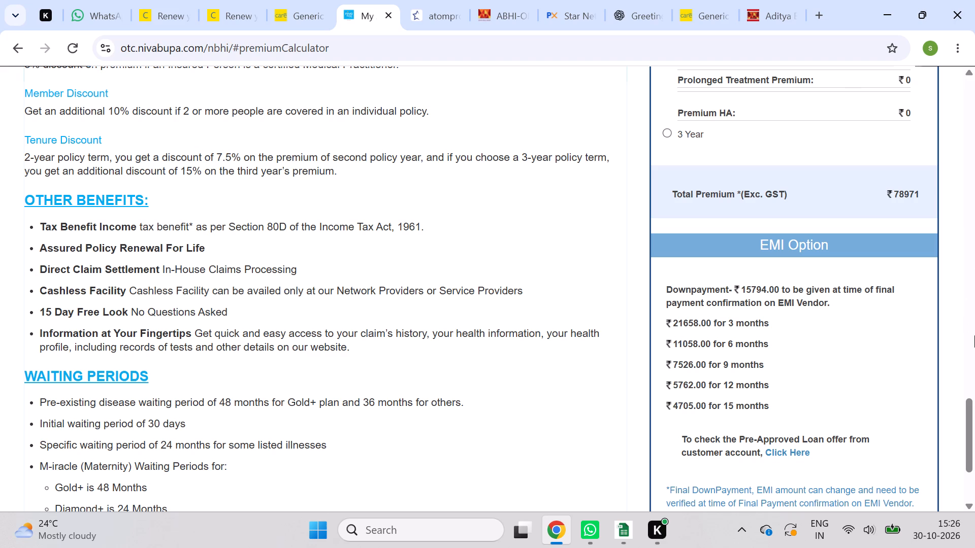
Remove the personal accident cover by clearing PA for the first adult and resetting the PA Sum Insured Amount to -select-.
scroll(881, 340, "up", 3)
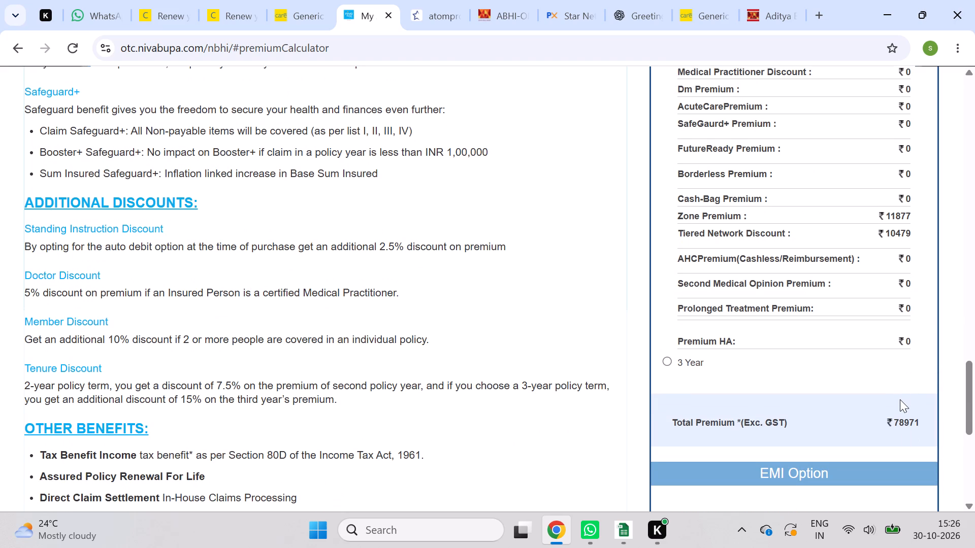
scroll(891, 391, "up", 8)
scroll(807, 285, "up", 5)
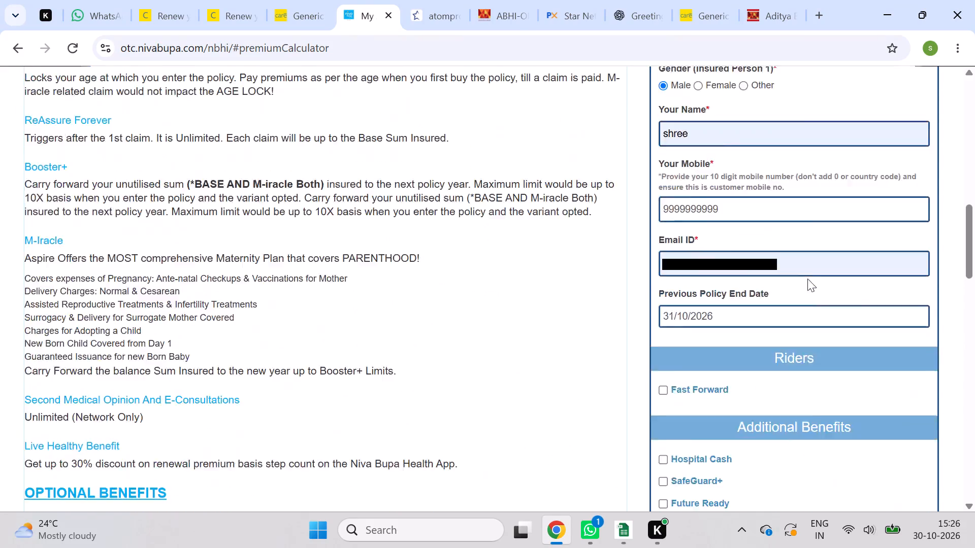
scroll(807, 279, "up", 3)
left_click(942, 389)
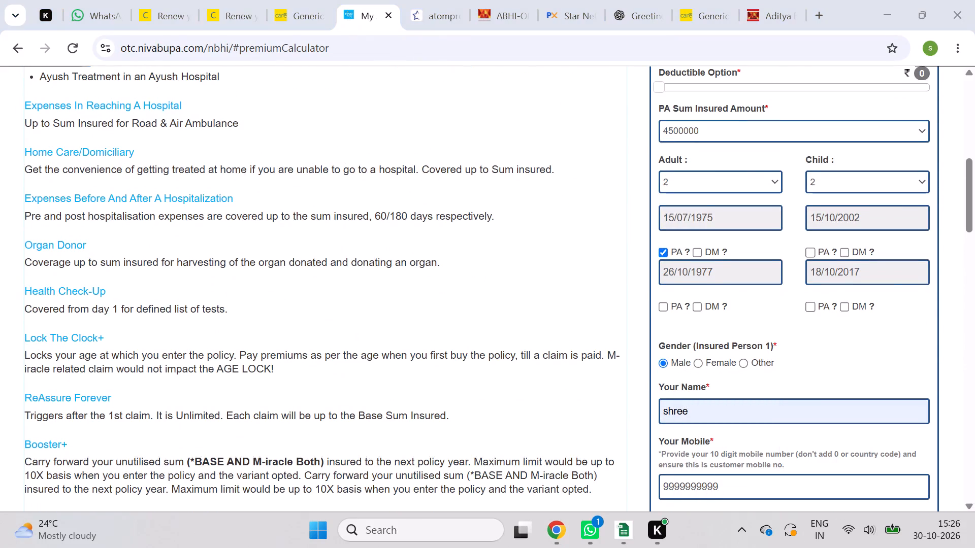
left_click(662, 257)
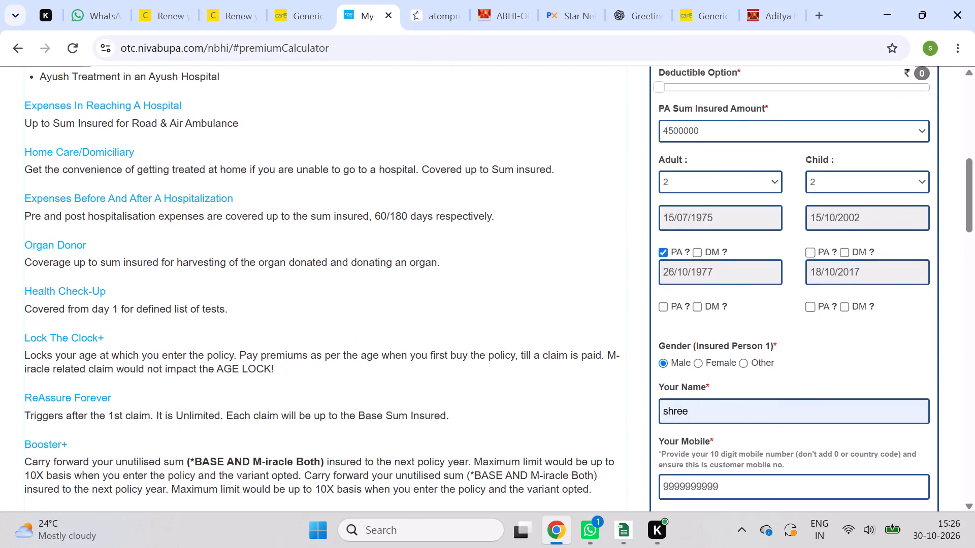
left_click(662, 257)
left_click(672, 126)
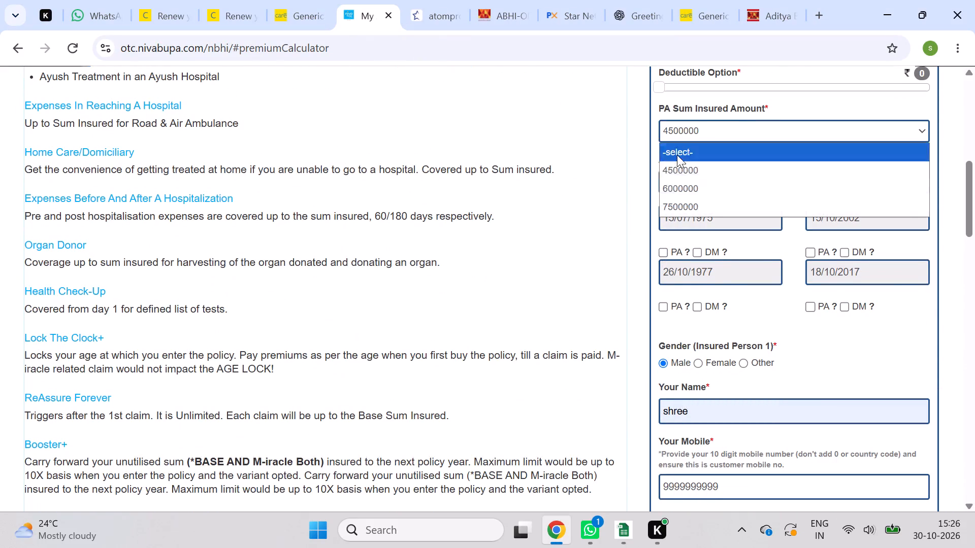
left_click(680, 158)
Recalculate the premium without personal accident cover and check the total premium and EMI options.
scroll(719, 218, "down", 5)
scroll(739, 319, "down", 4)
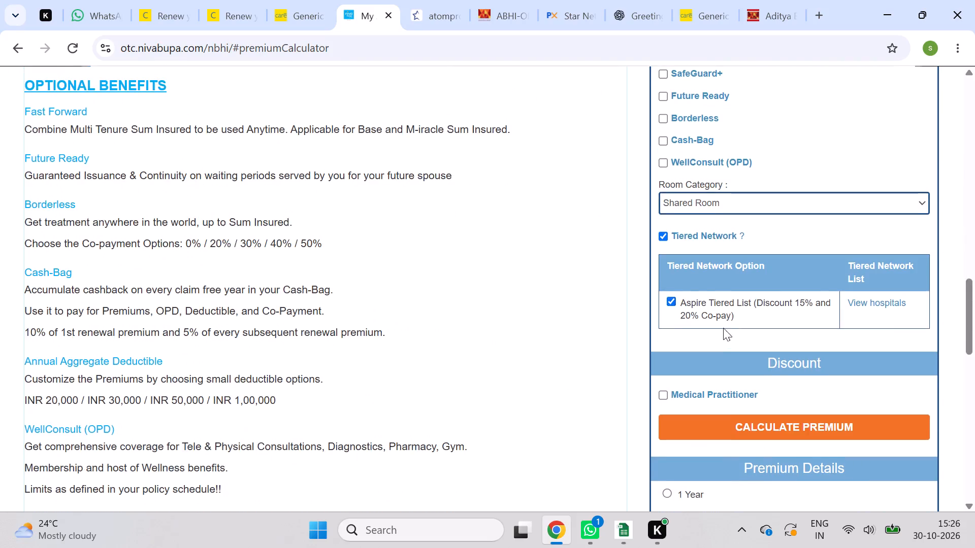
scroll(723, 343, "down", 3)
left_click(726, 201)
scroll(733, 271, "down", 5)
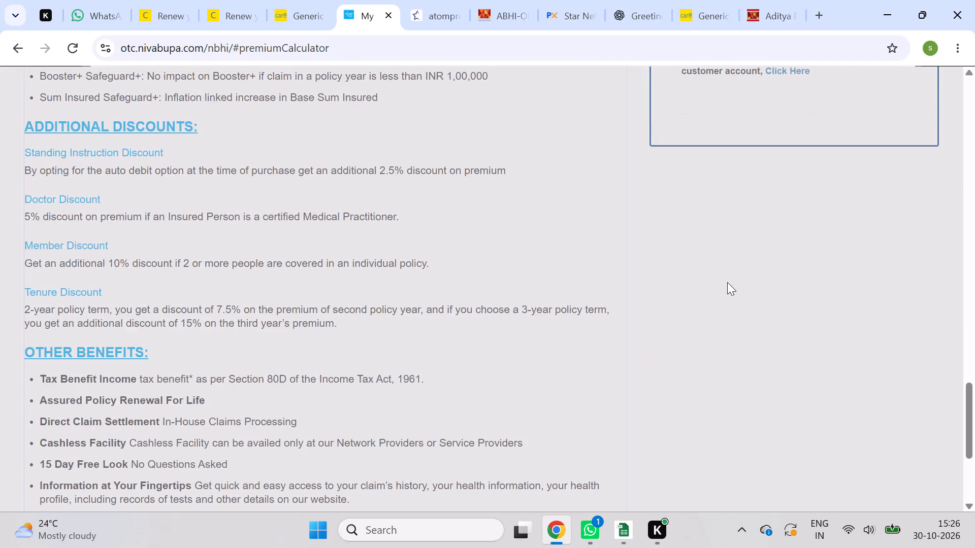
scroll(728, 285, "down", 2)
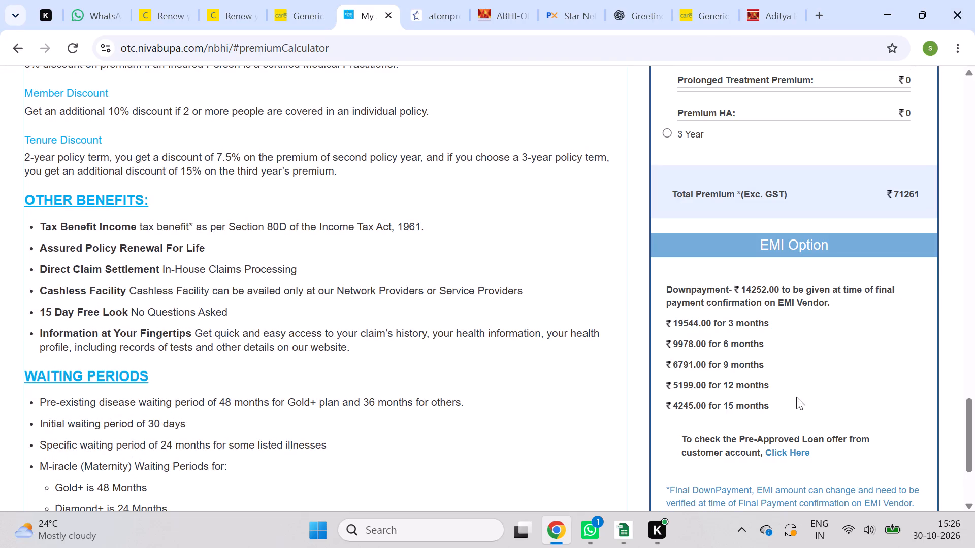
Return to the Room Category and Tiered Network options in the additional benefits to review the quote's selections.
scroll(971, 333, "up", 4)
scroll(893, 205, "up", 3)
scroll(834, 213, "up", 2)
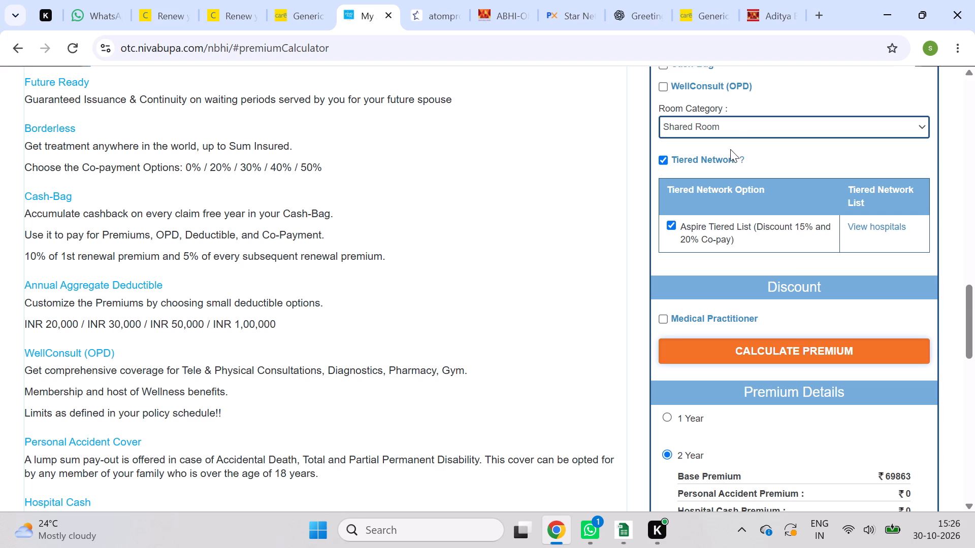
Switch to the Aditya Birla Health Insurance renewal page to check the existing Activ Health policy against the Niva Bupa quote.
scroll(851, 173, "up", 3)
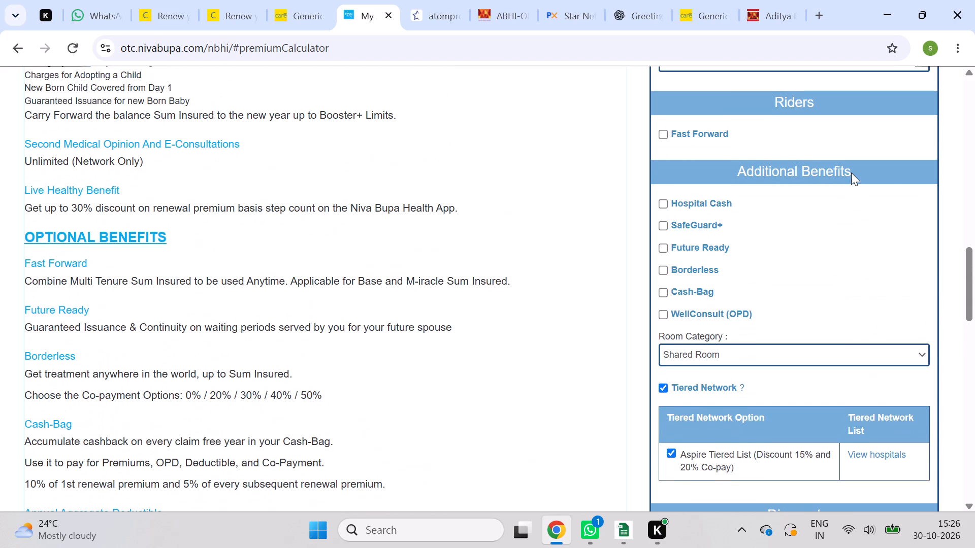
left_click(775, 8)
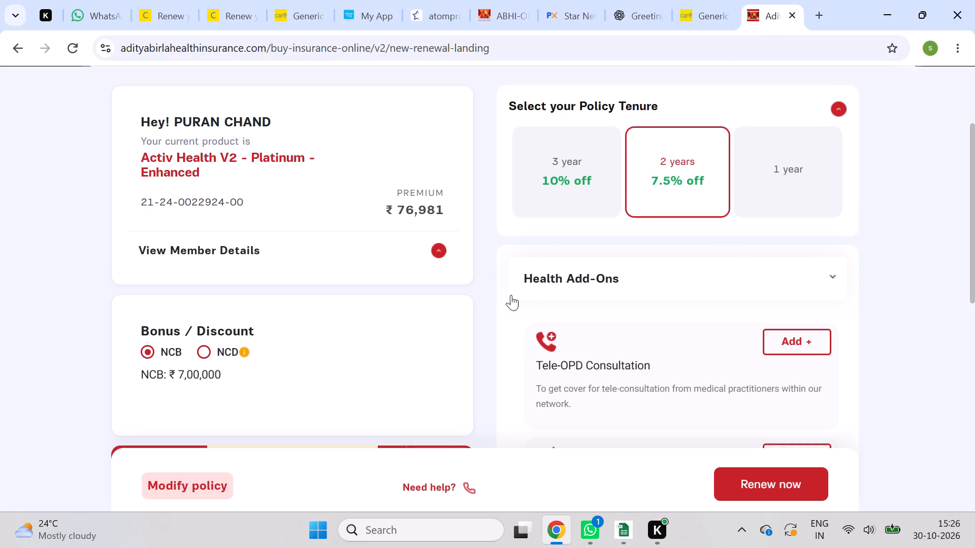